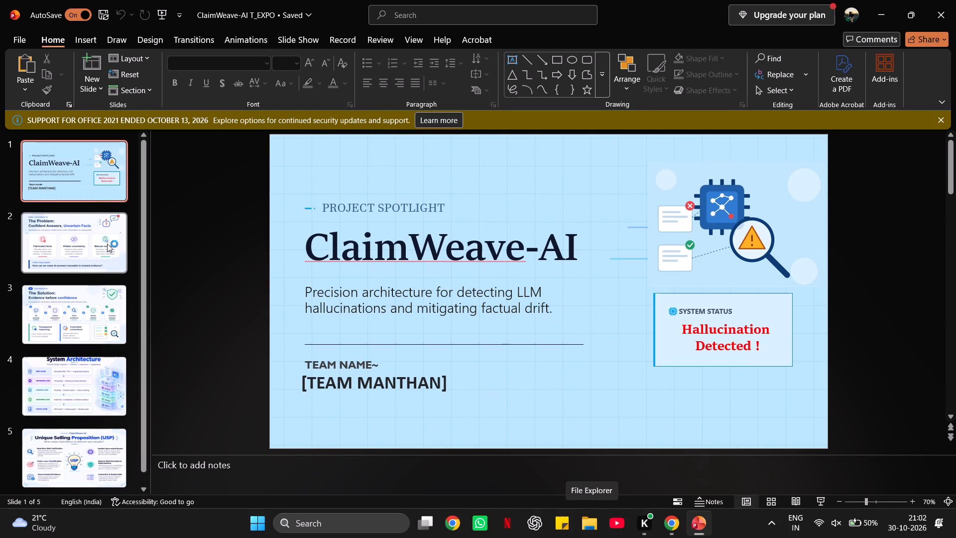
Look through the ClaimWeave-AI slides, from the title and Problem slides to System Architecture and Unique Selling Proposition.
click(102, 243)
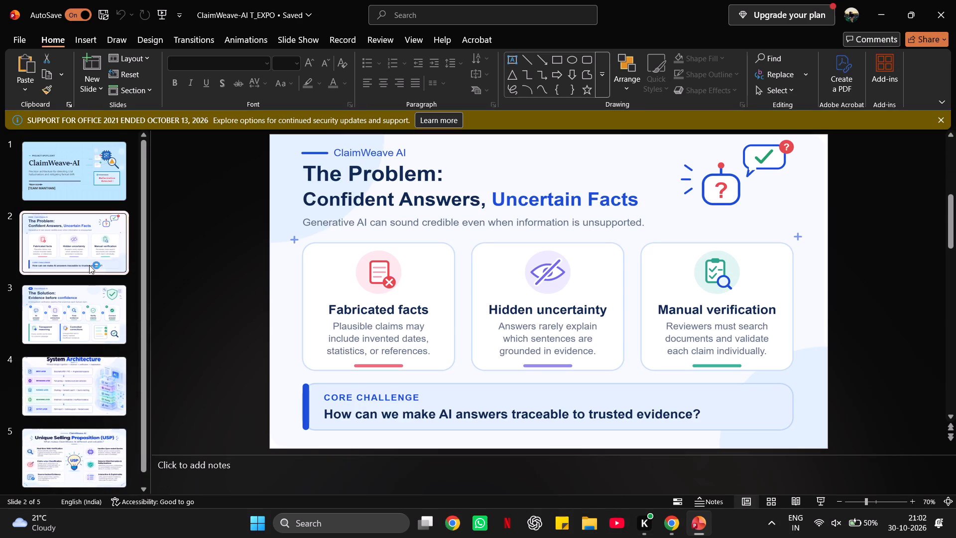
click(86, 265)
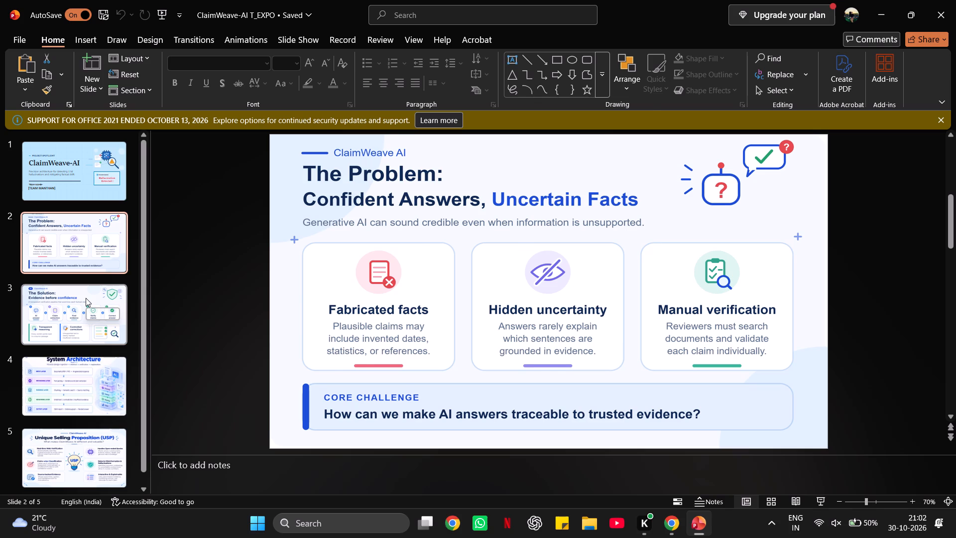
click(86, 298)
click(85, 375)
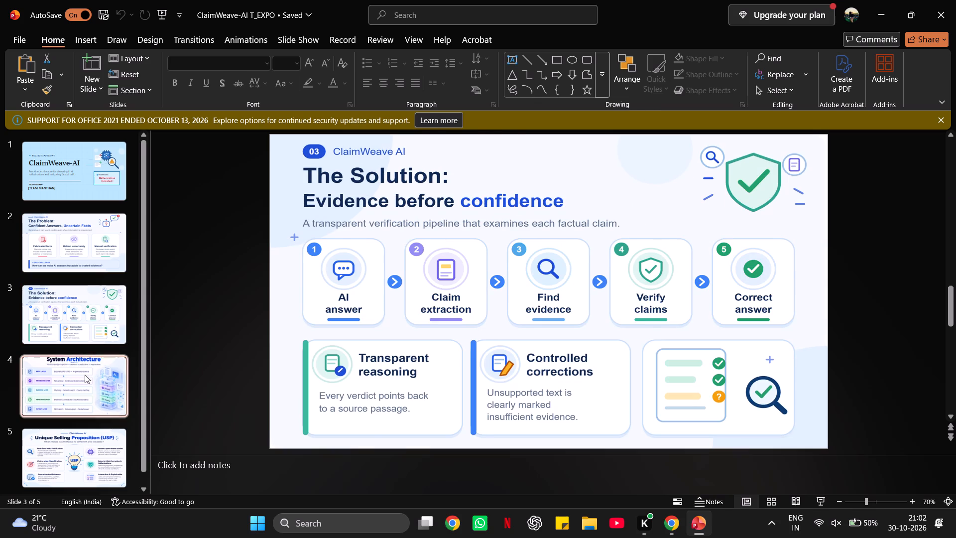
scroll(85, 373, down, 1)
click(85, 371)
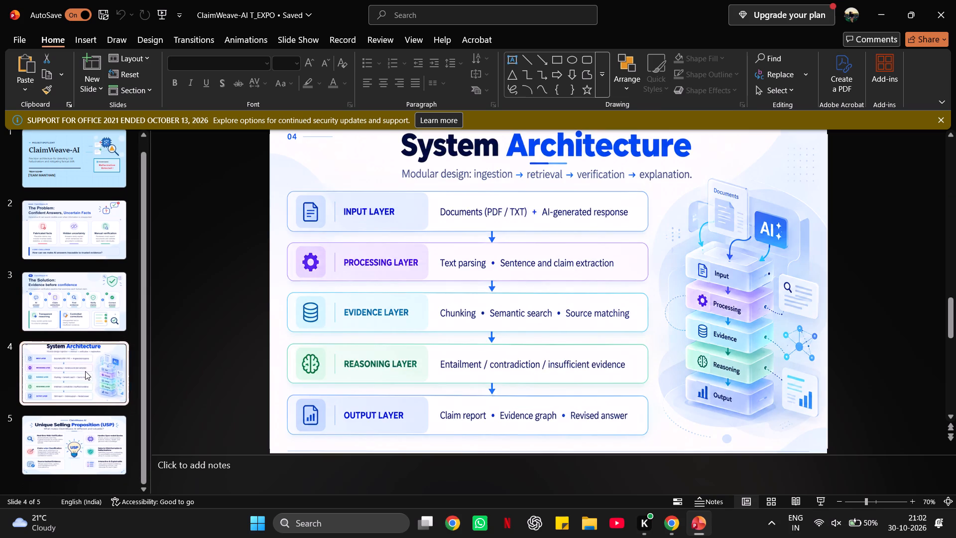
click(77, 427)
scroll(81, 386, up, 3)
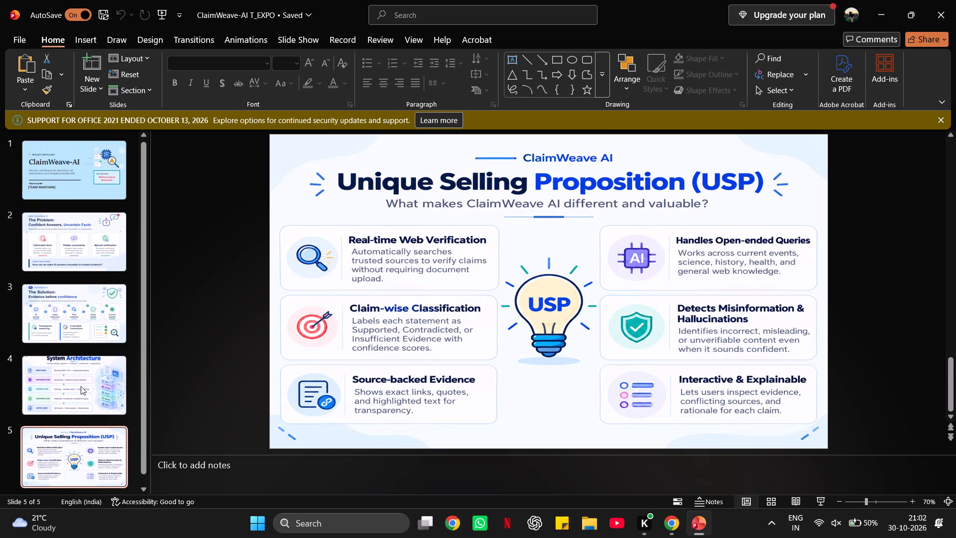
click(94, 210)
click(98, 170)
click(90, 319)
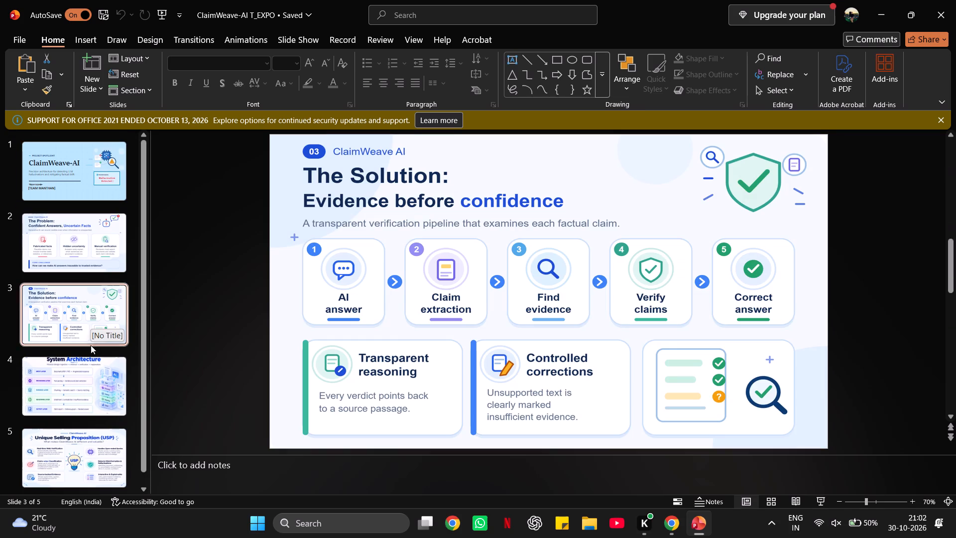
click(86, 238)
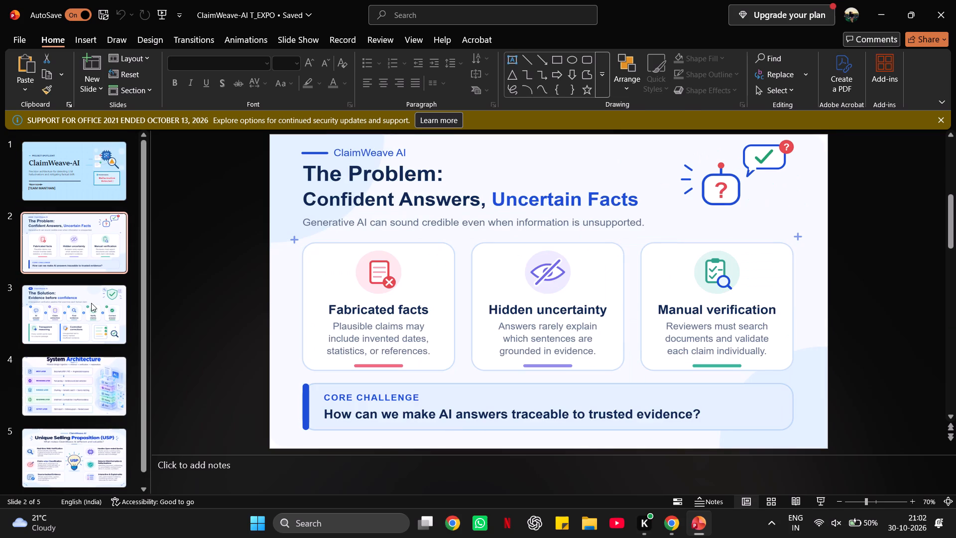
click(91, 305)
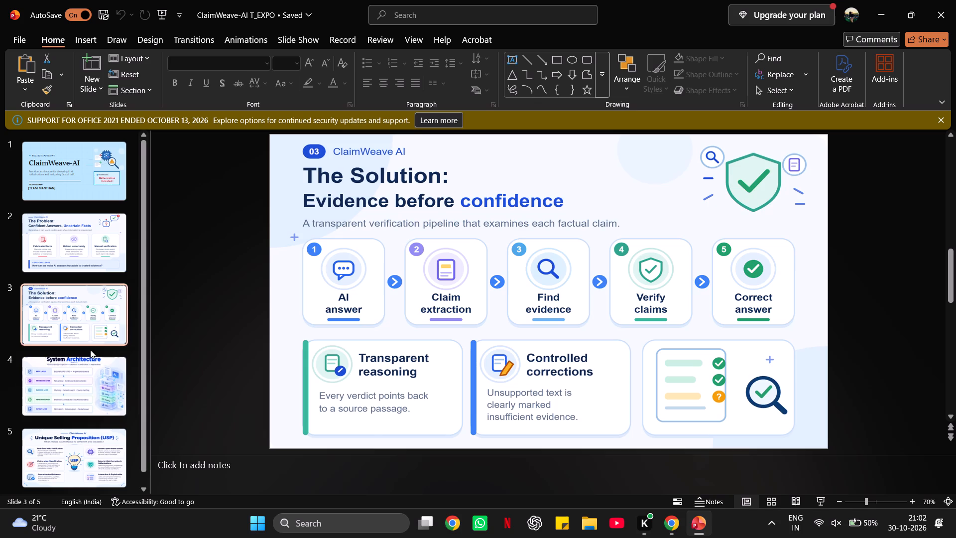
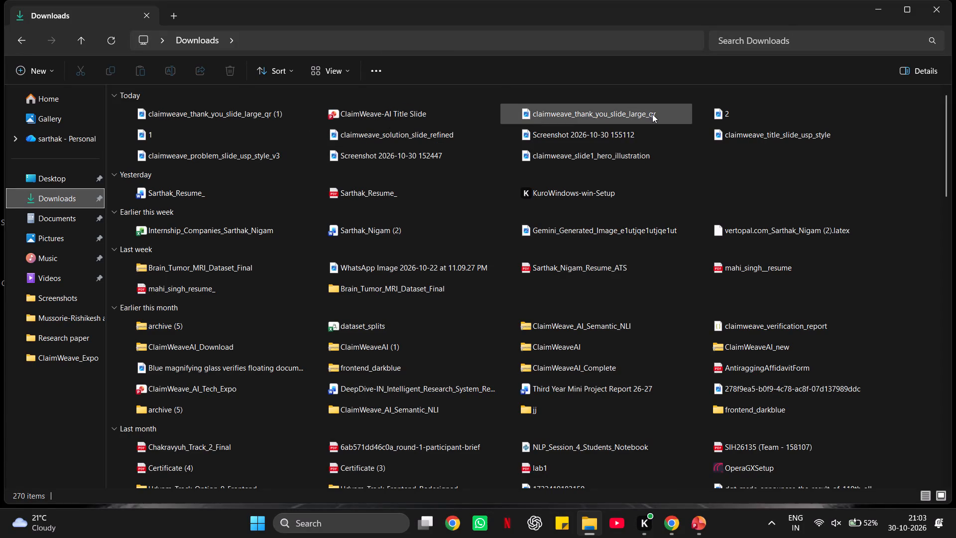
Open the downloaded image claimweave_thank_you_slide_large_qr (1) in Photos and maximize its window.
click(279, 118)
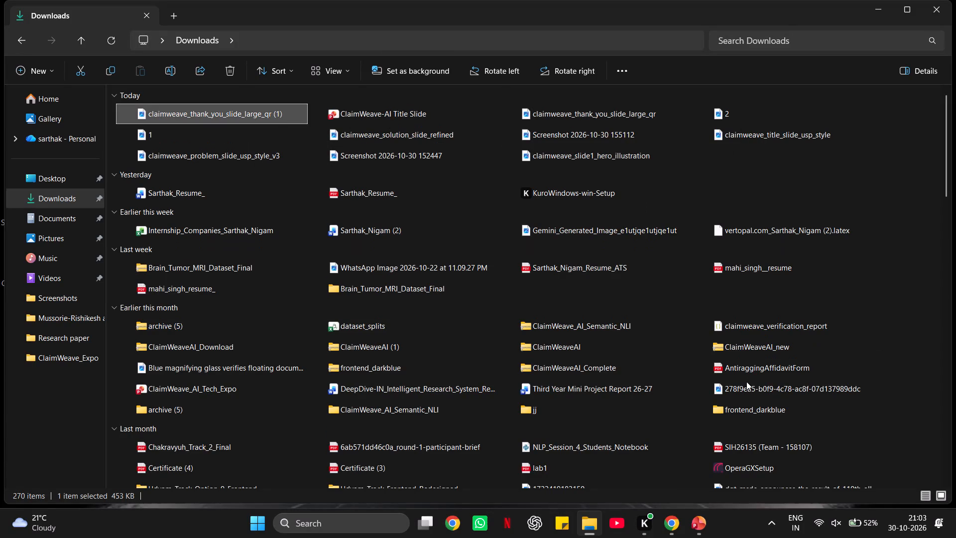
right_click(285, 115)
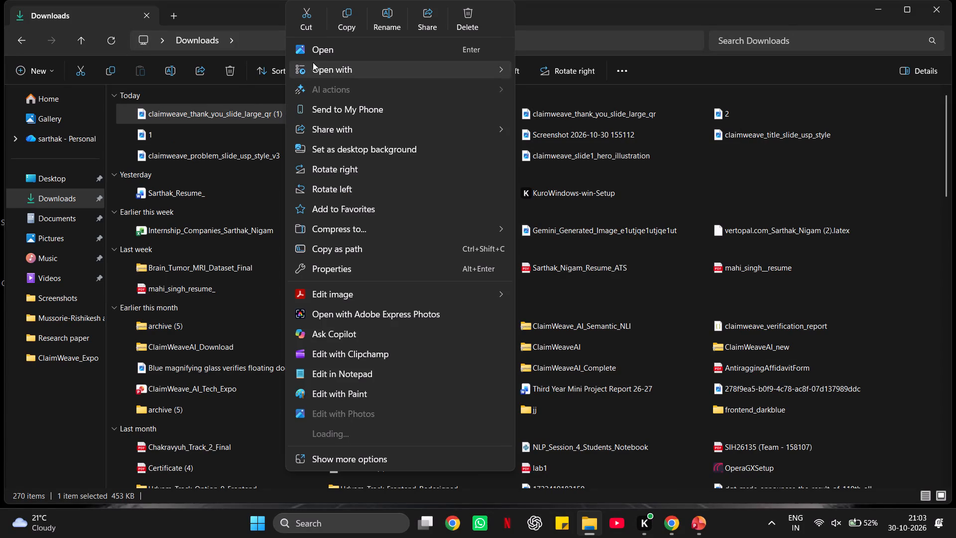
click(319, 55)
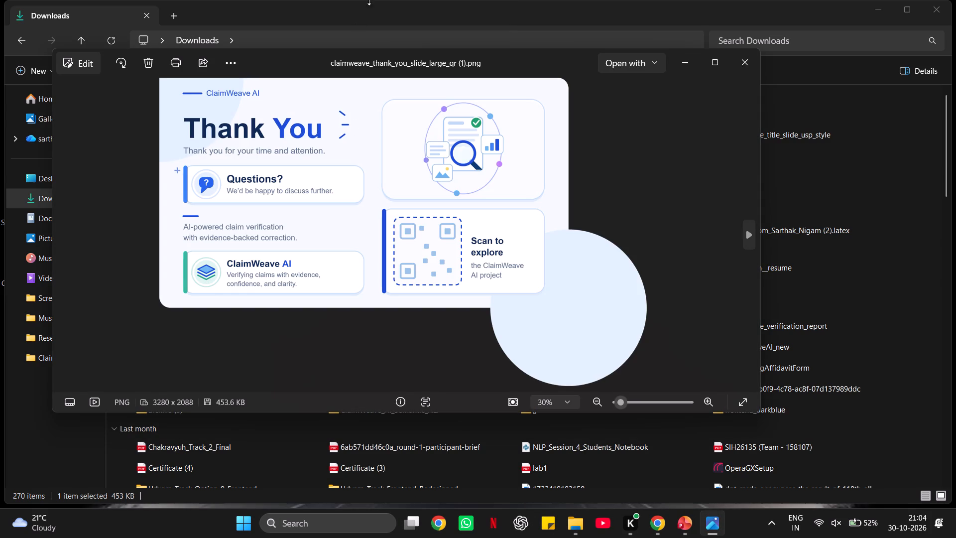
click(723, 69)
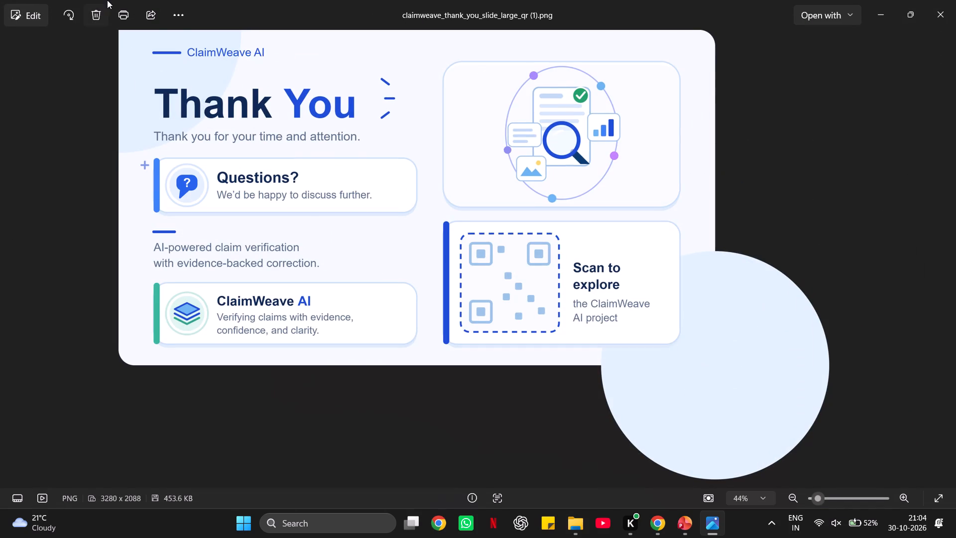
Crop away the empty area below and beside the Thank You slide artwork, to about 2705 x 1526 pixels (16:9).
click(30, 10)
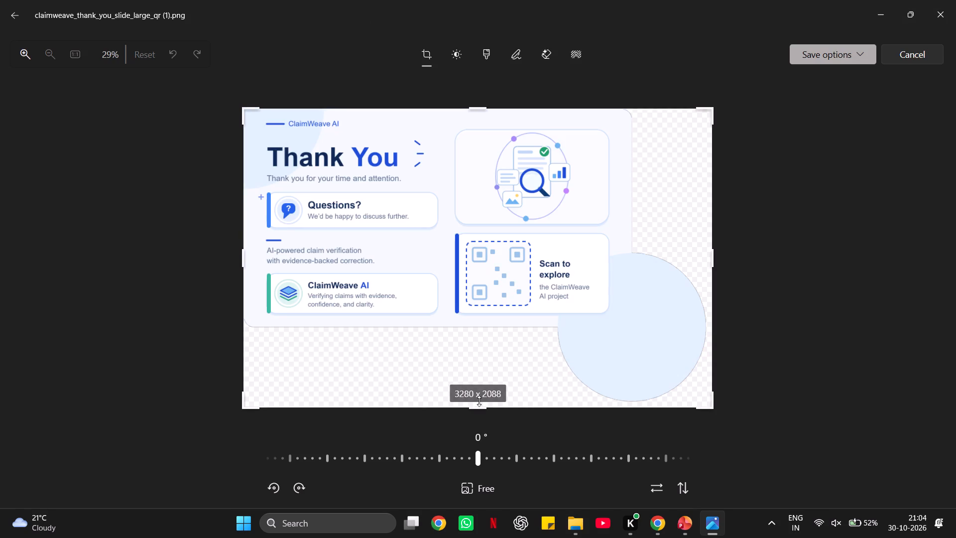
drag(479, 409, 483, 325)
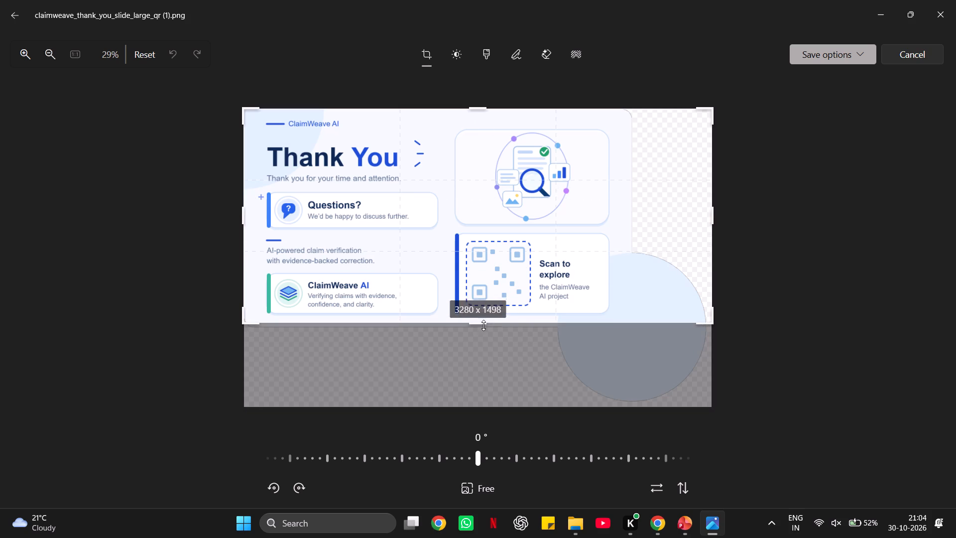
drag(483, 325, 483, 327)
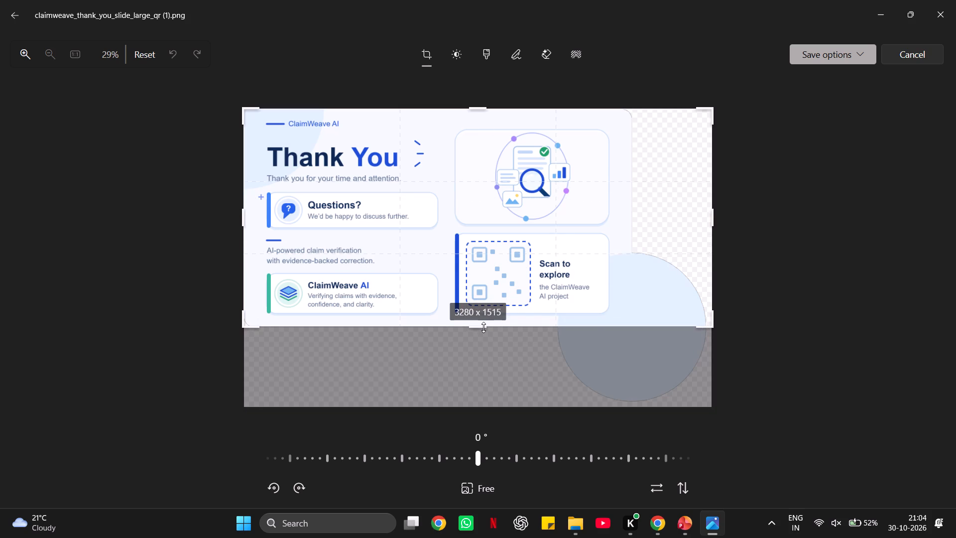
drag(483, 327, 484, 329)
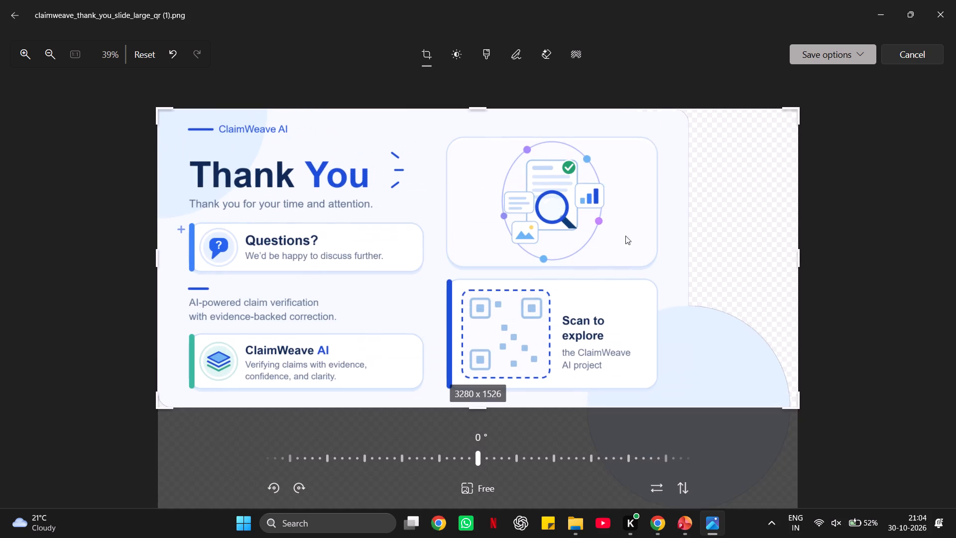
drag(796, 254, 692, 248)
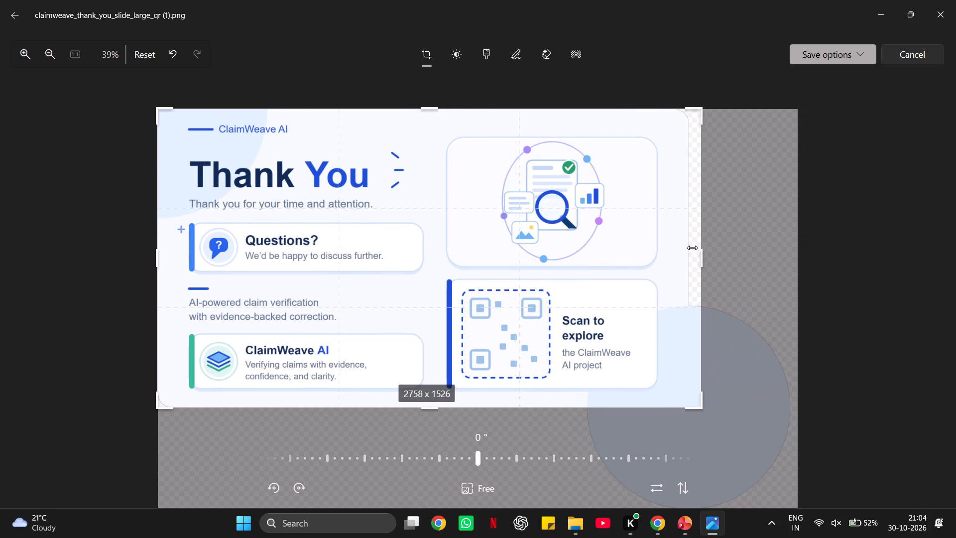
drag(692, 248, 688, 243)
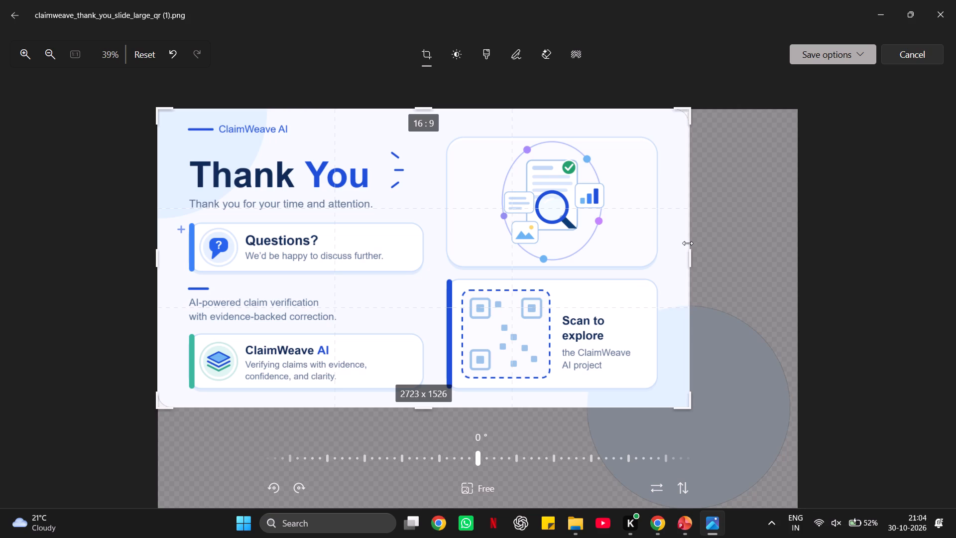
drag(688, 243, 684, 242)
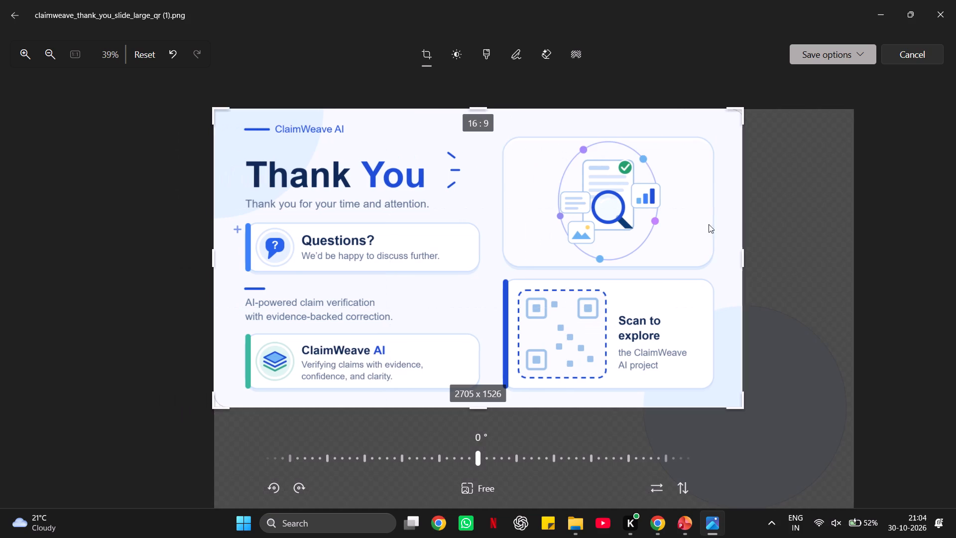
Save the cropped Thank You image over the original file and close Photos, going back to the Downloads folder.
click(818, 52)
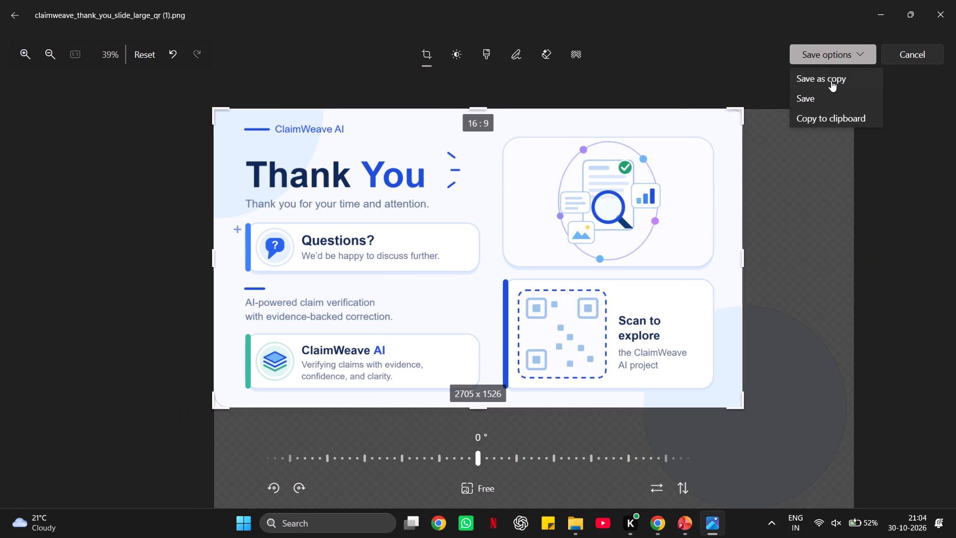
click(830, 93)
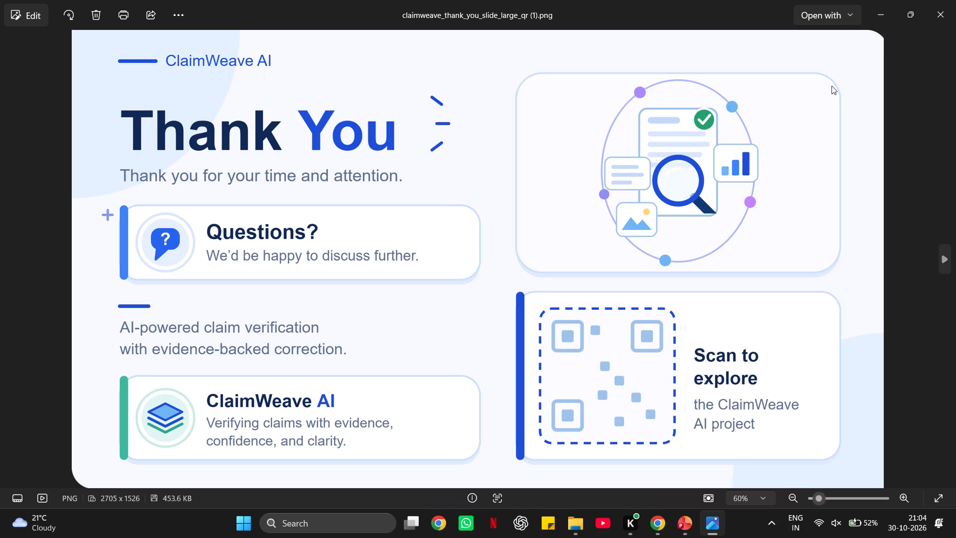
click(955, 0)
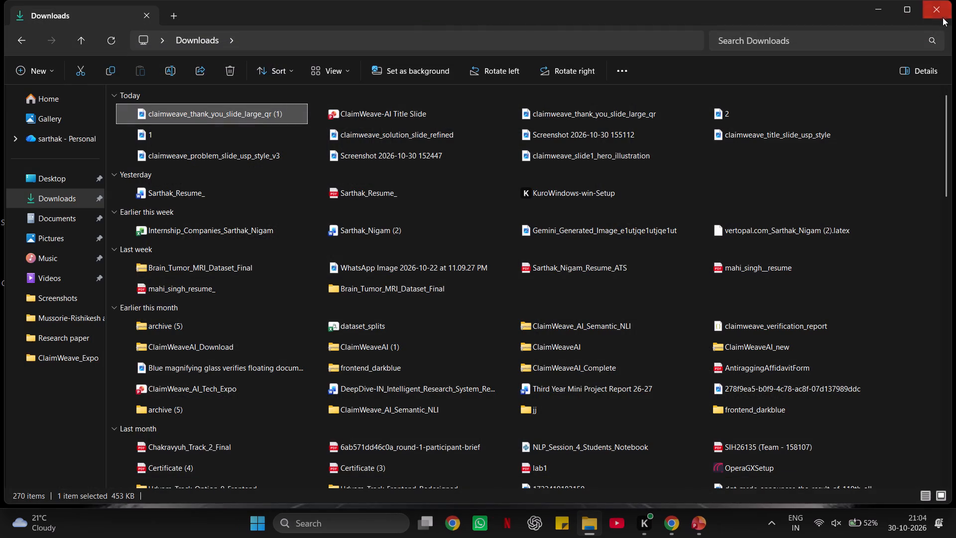
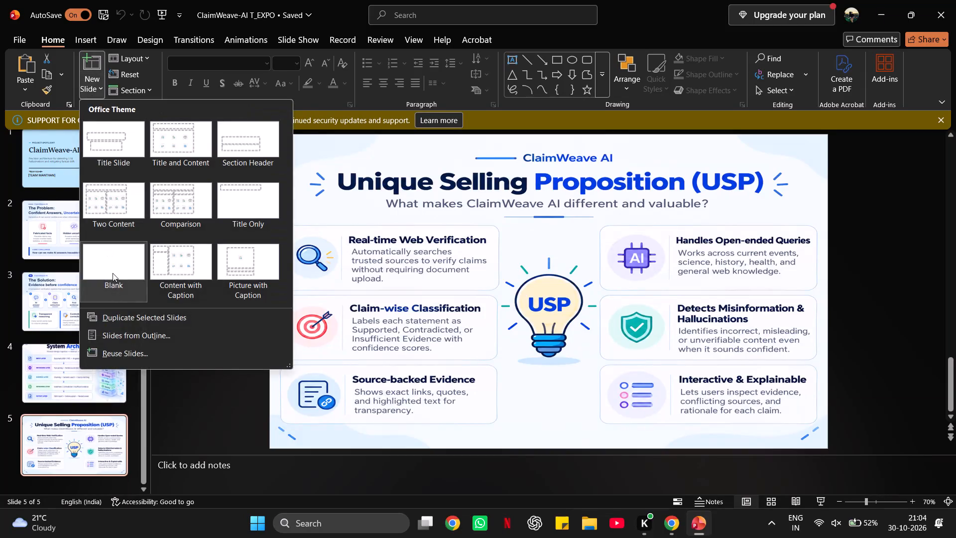
Add a blank slide at the end of the presentation, after the Unique Selling Proposition slide.
click(113, 273)
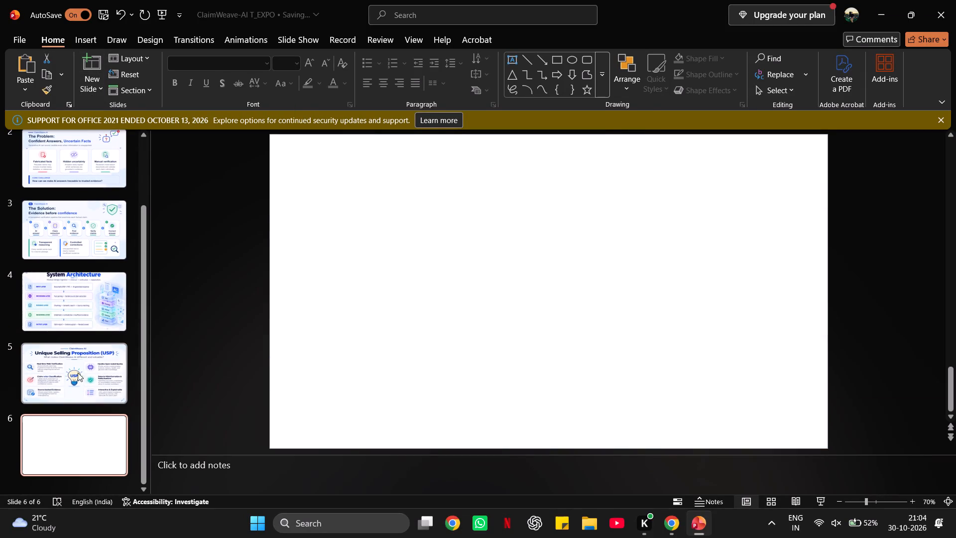
drag(62, 435, 68, 462)
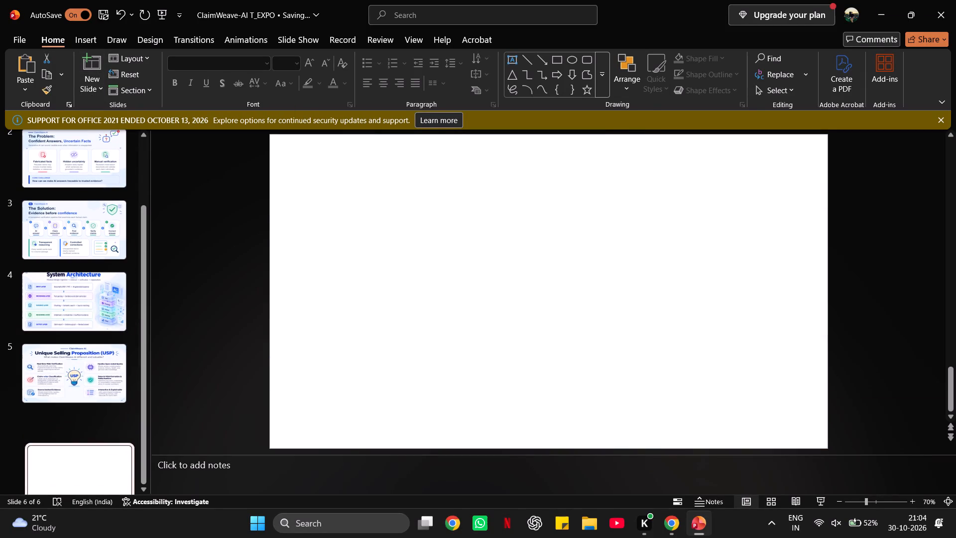
drag(68, 462, 68, 458)
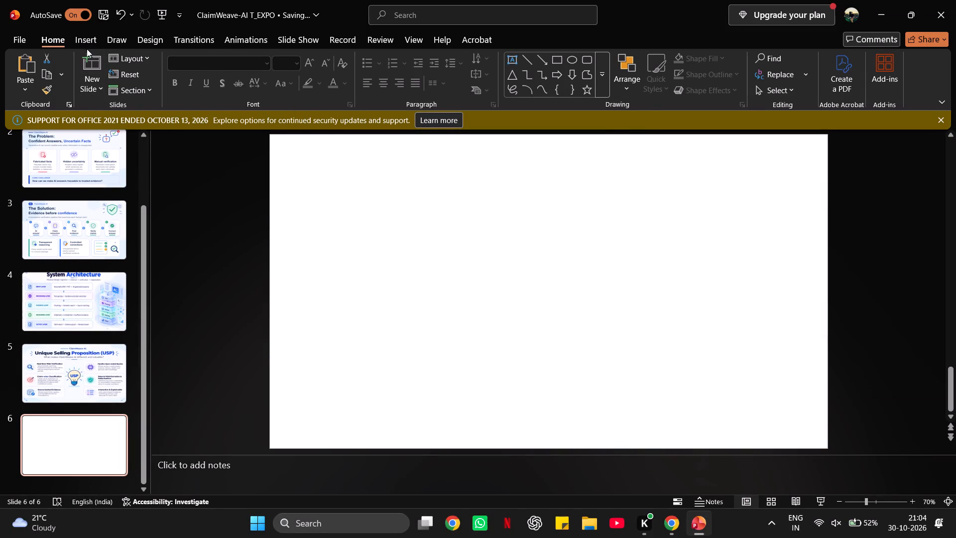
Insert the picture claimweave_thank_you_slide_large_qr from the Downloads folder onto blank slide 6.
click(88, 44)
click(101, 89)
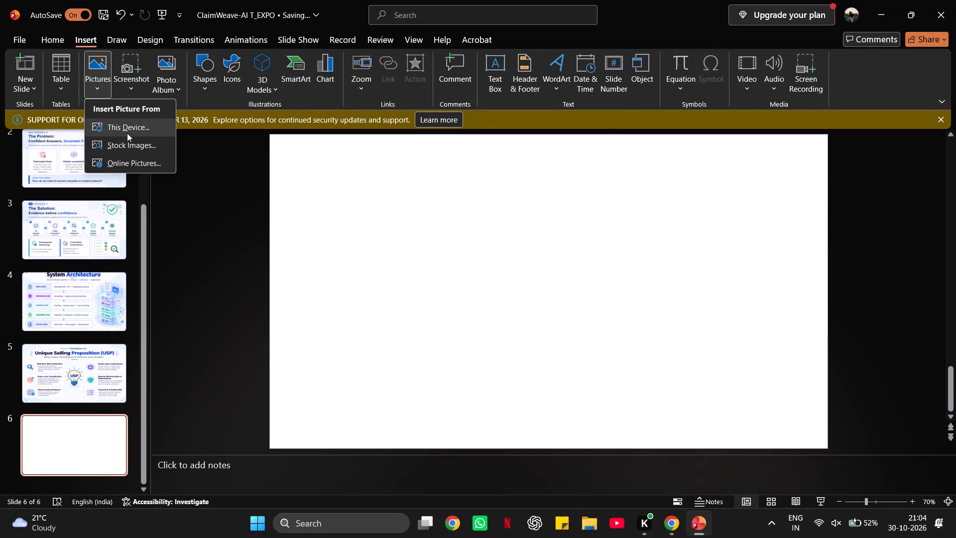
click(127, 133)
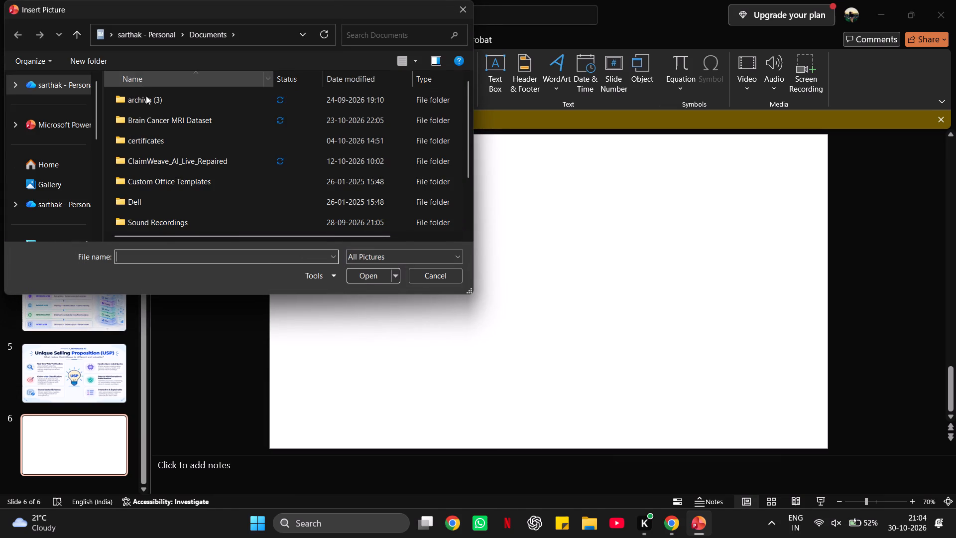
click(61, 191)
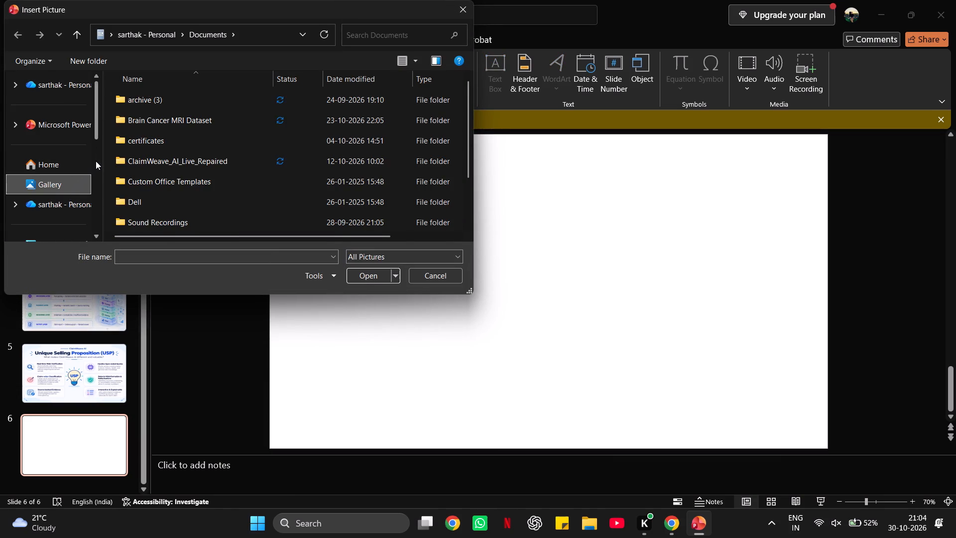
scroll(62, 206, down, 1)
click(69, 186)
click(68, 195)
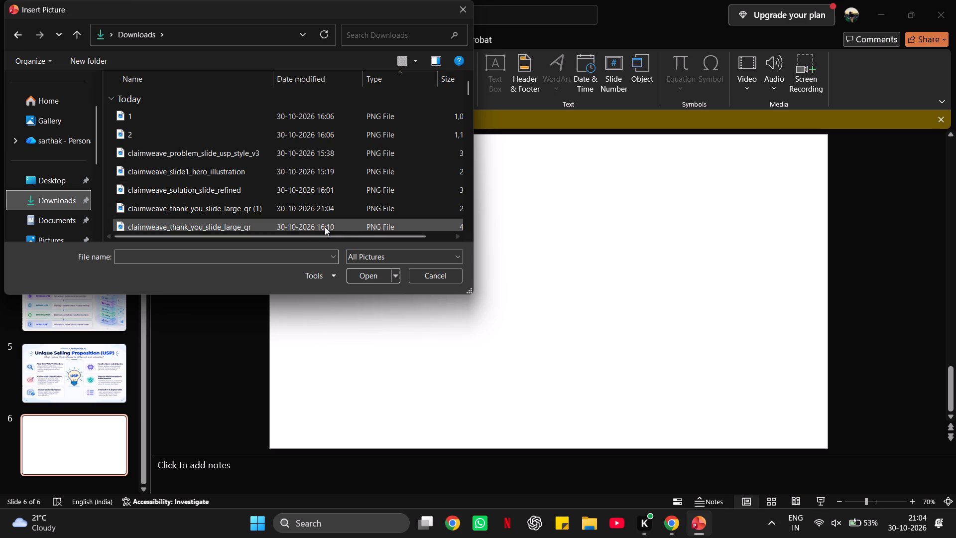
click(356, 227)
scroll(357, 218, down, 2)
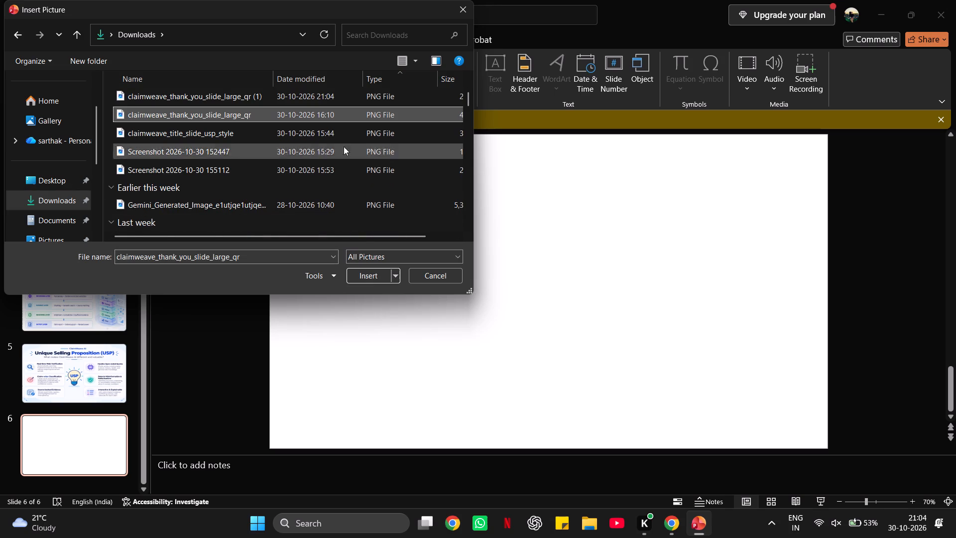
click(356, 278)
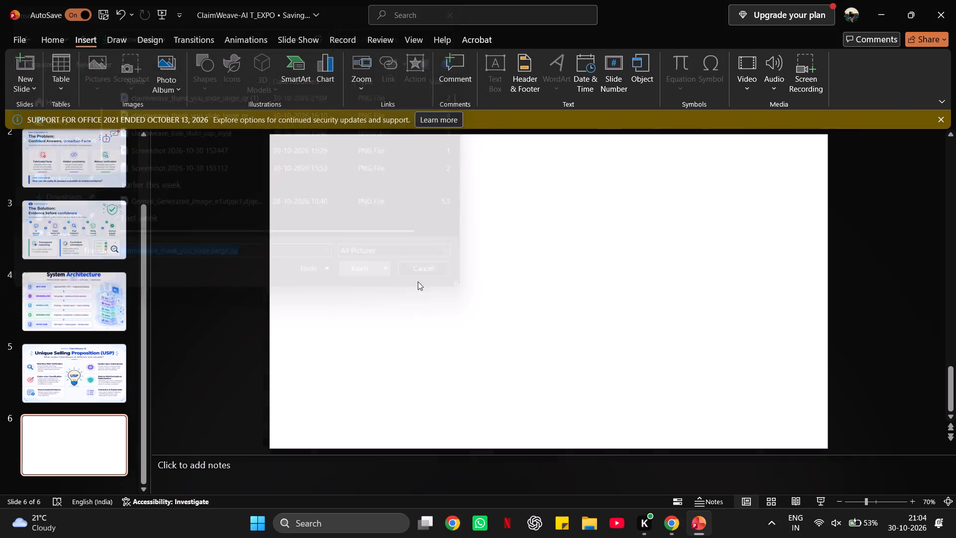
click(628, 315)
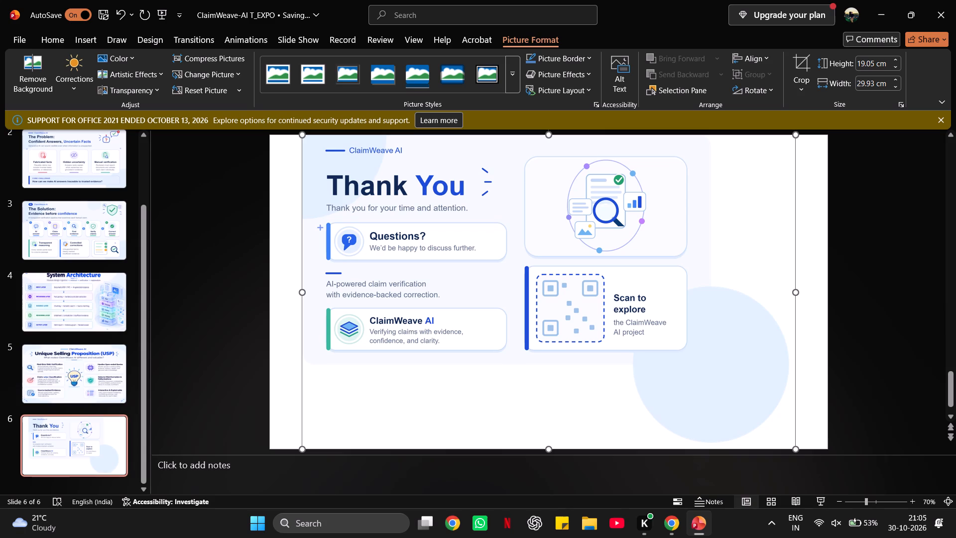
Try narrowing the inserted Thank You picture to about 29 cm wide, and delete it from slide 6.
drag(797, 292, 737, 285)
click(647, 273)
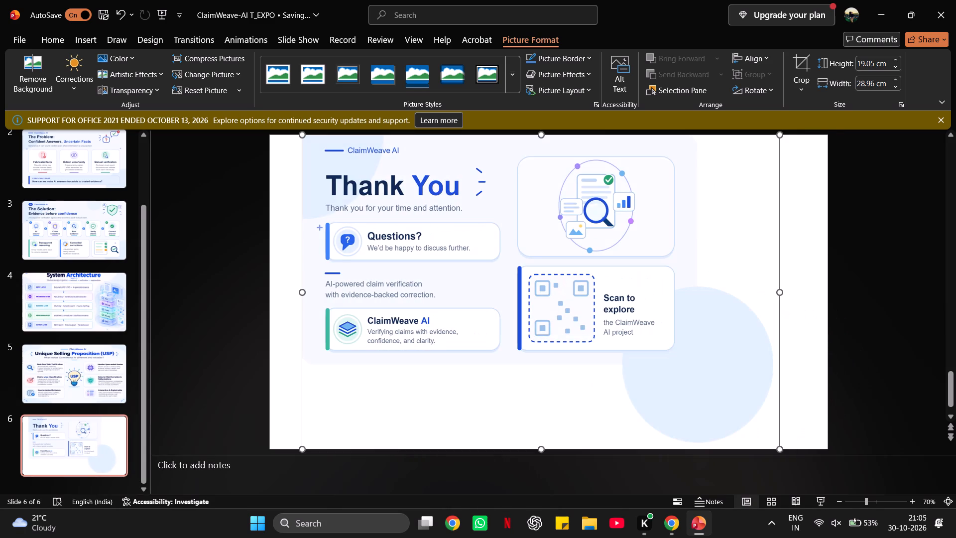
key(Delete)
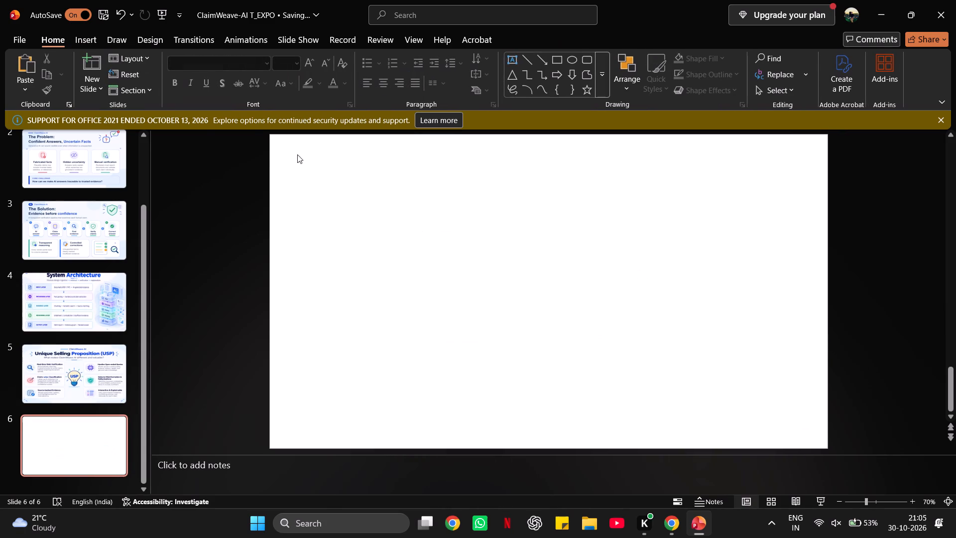
Check claimweave_thank_you_slide_large_qr (1) from Downloads in File Explorer and Photos, and insert it as the picture on slide 6.
click(104, 94)
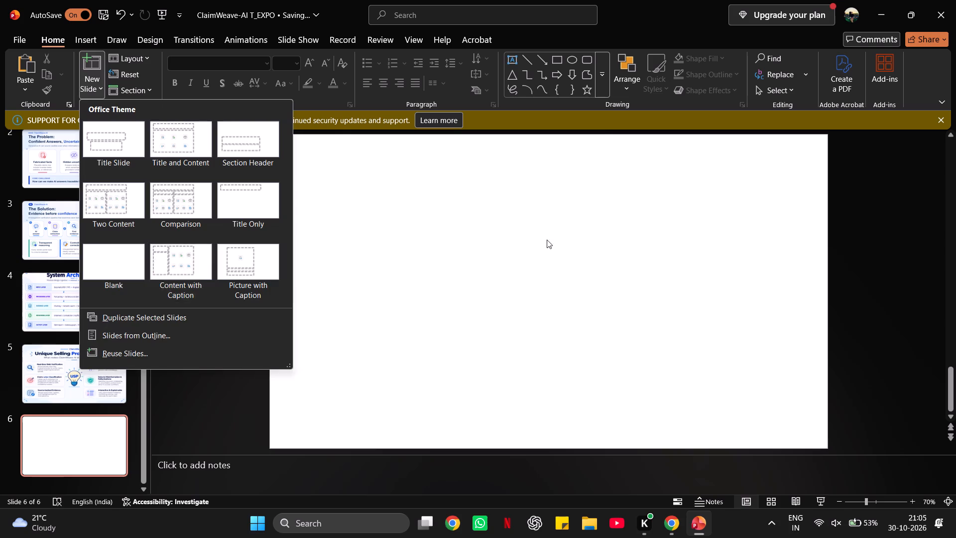
click(547, 240)
click(77, 39)
click(110, 98)
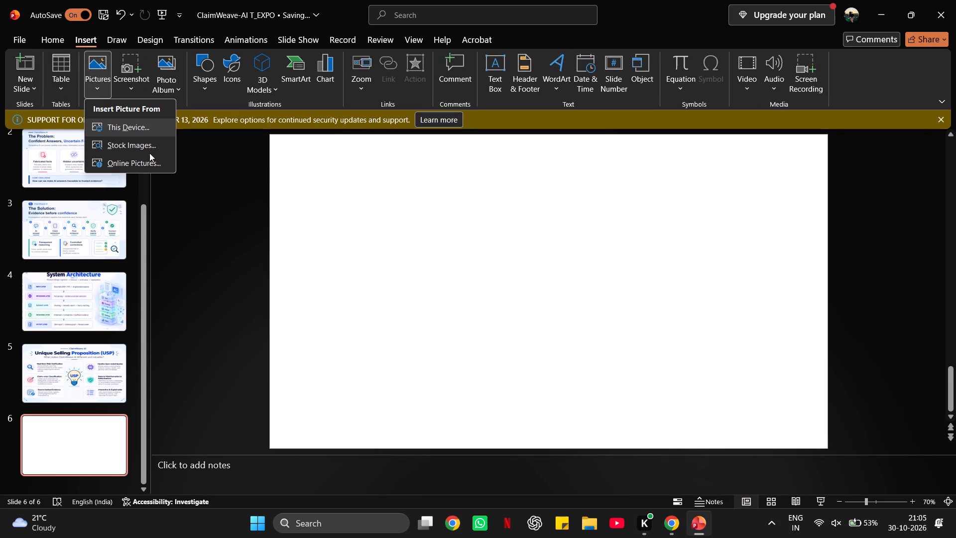
click(153, 135)
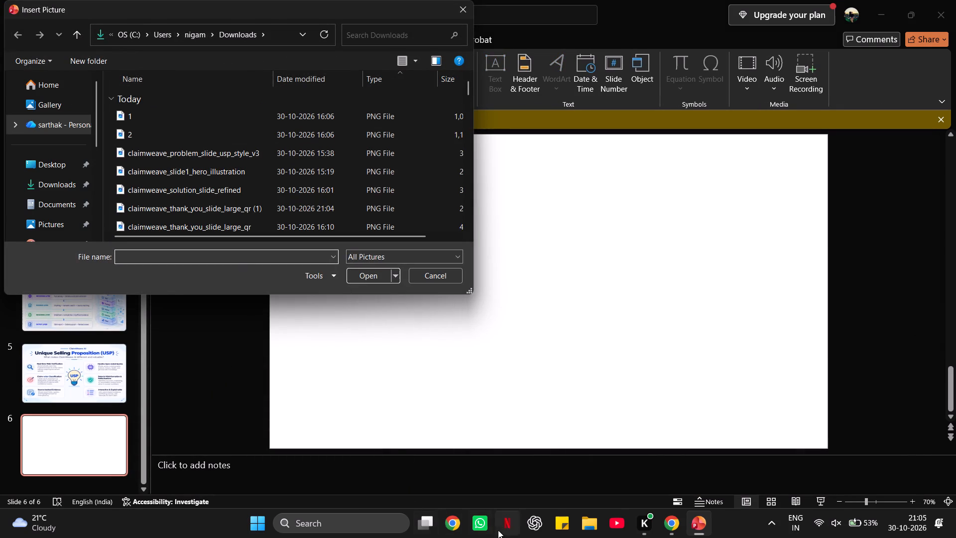
click(594, 524)
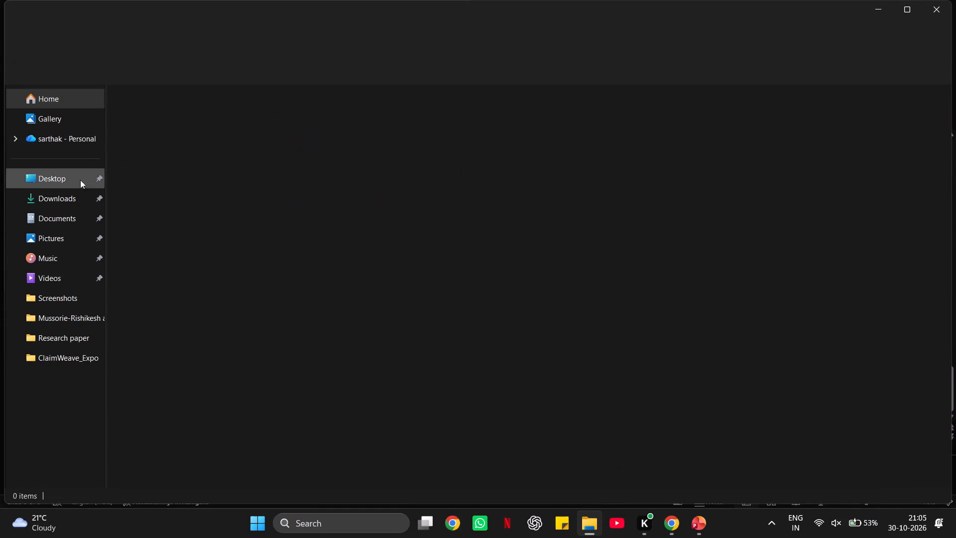
click(66, 195)
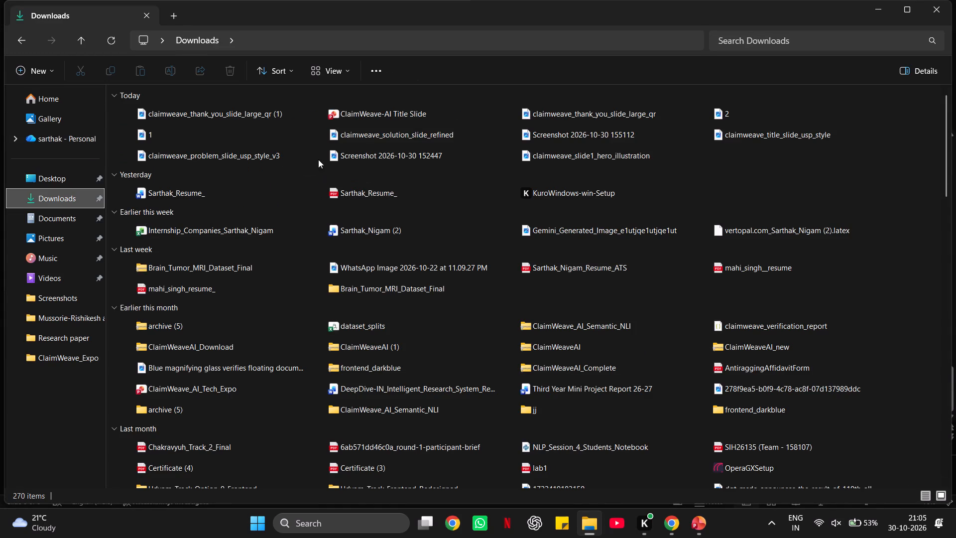
double_click(298, 115)
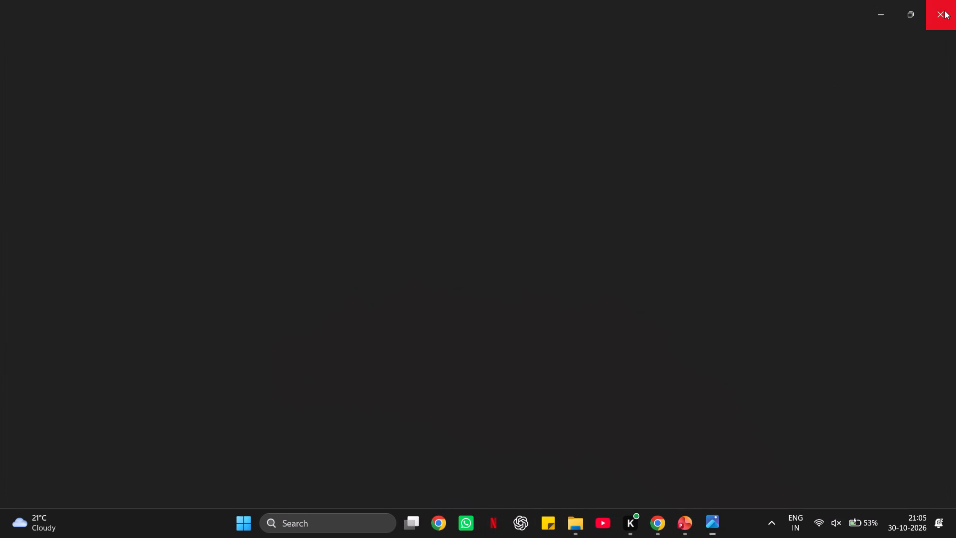
click(945, 10)
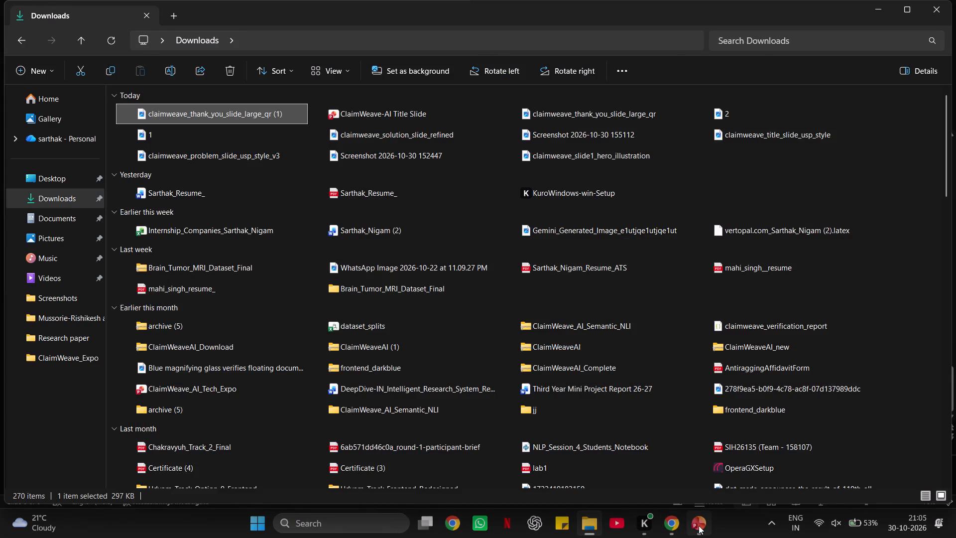
click(699, 526)
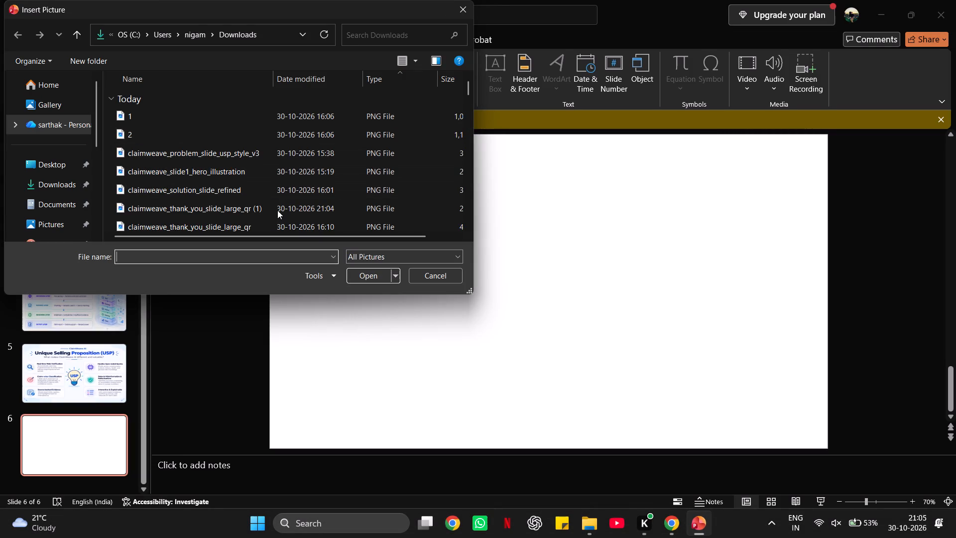
click(278, 210)
click(367, 277)
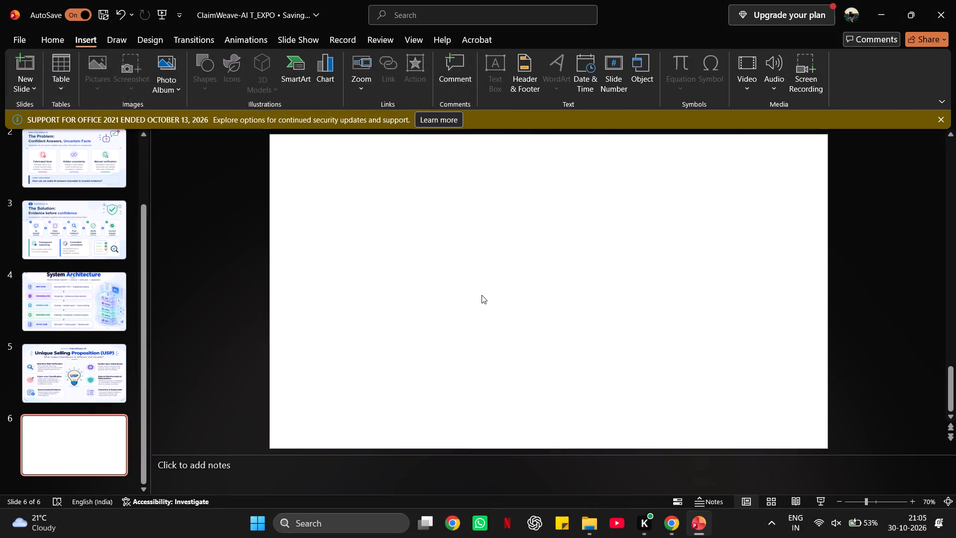
click(579, 251)
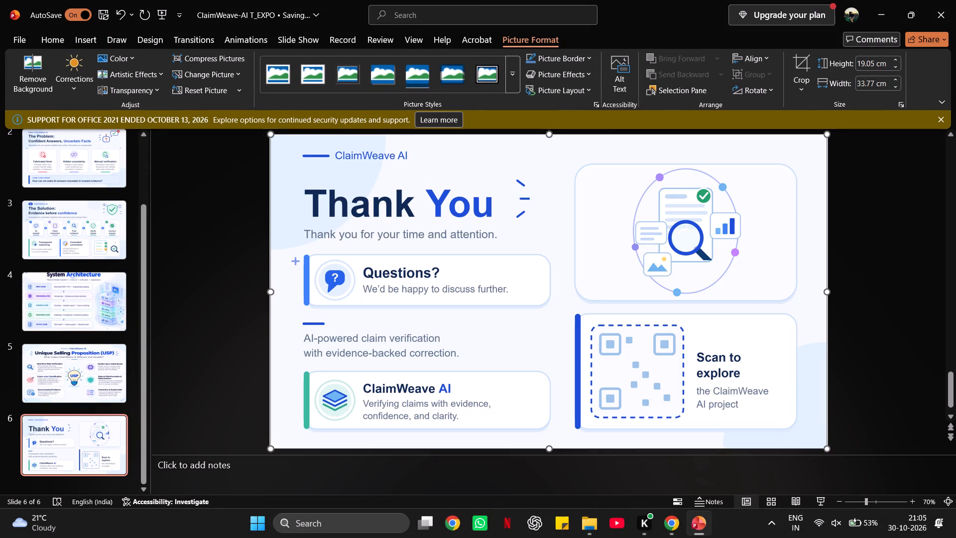
Dismiss the Office 2021 end-of-support notice above the slide.
click(938, 122)
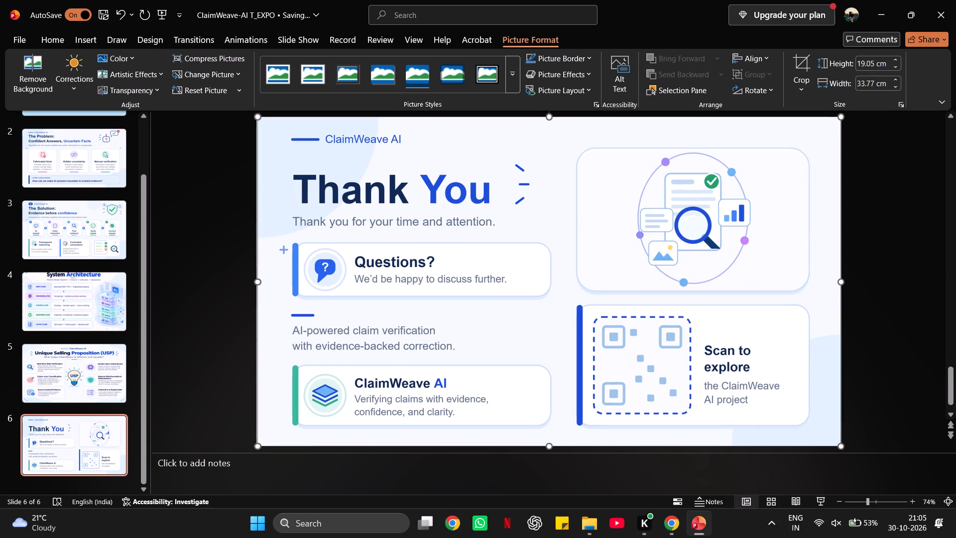
Switch to WhatsApp.
click(613, 335)
click(476, 528)
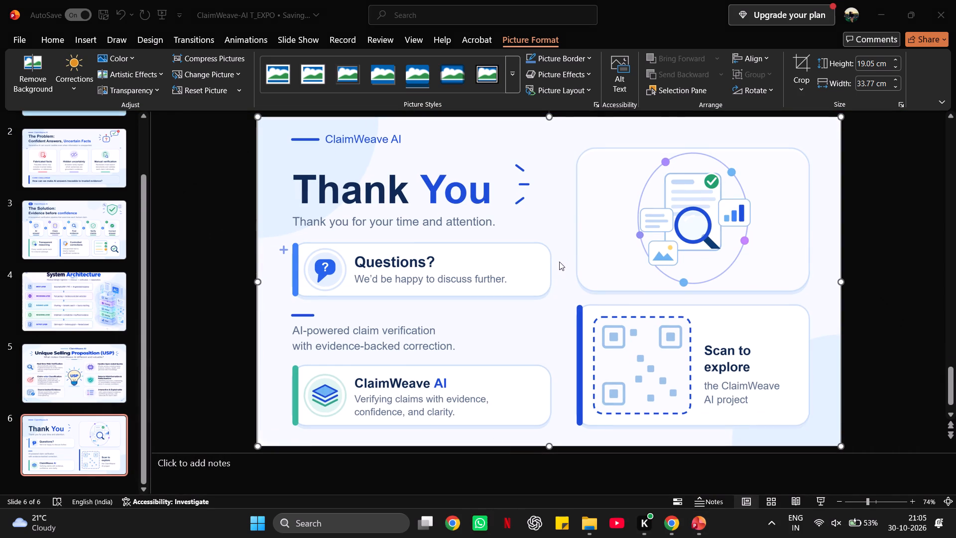
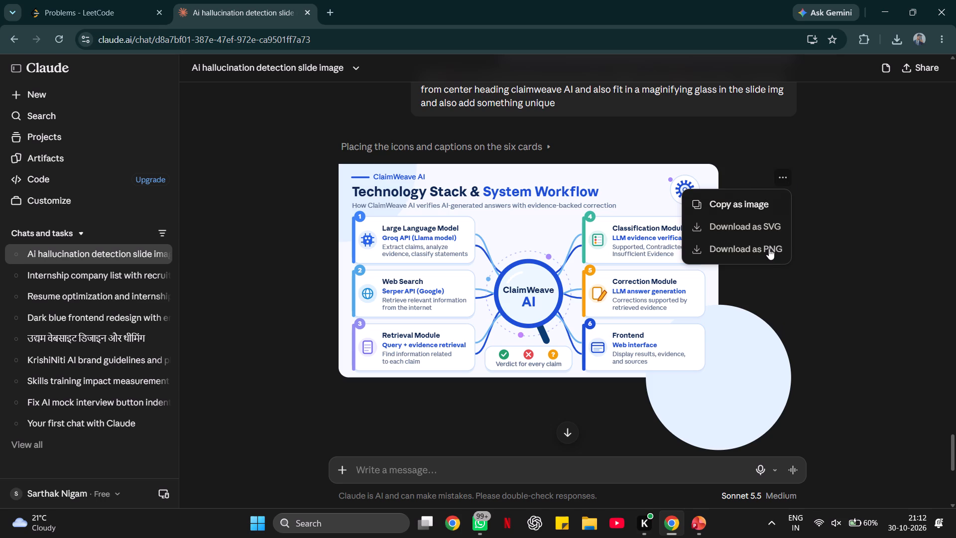
click(767, 253)
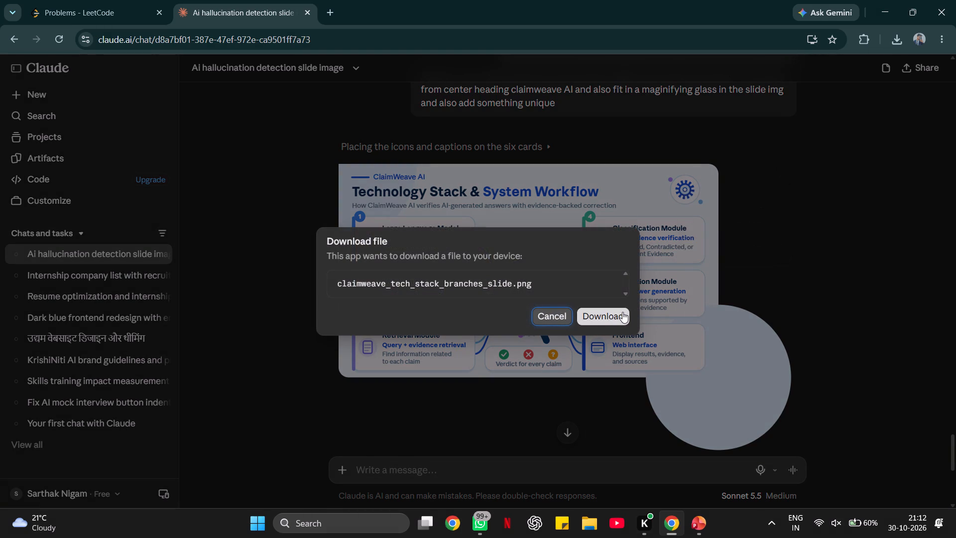
click(622, 312)
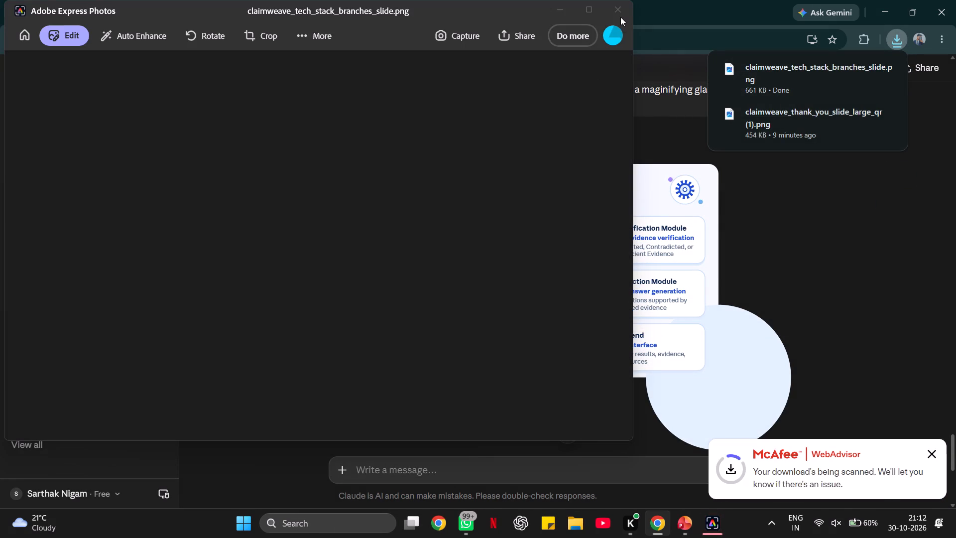
Close the preview window of the downloaded slide image and minimize the browser window.
click(620, 15)
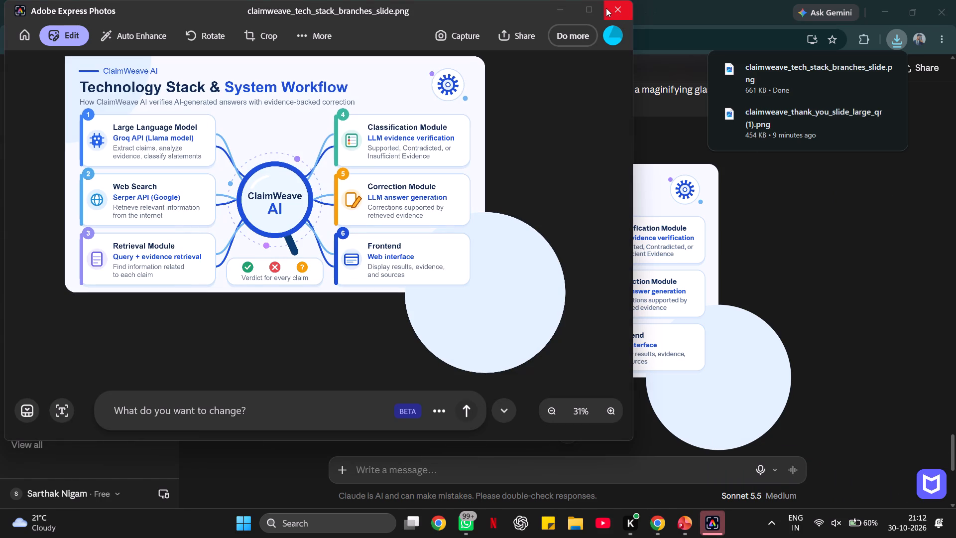
click(892, 16)
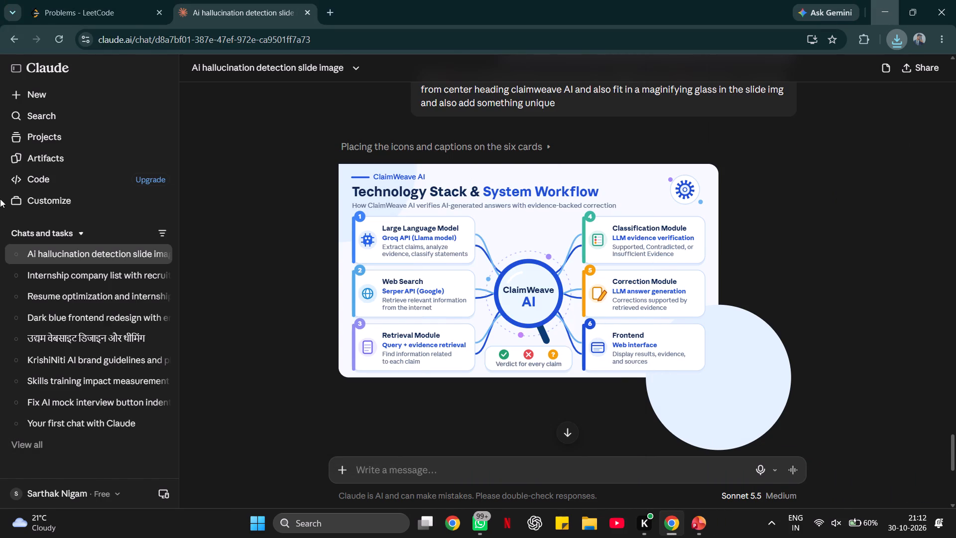
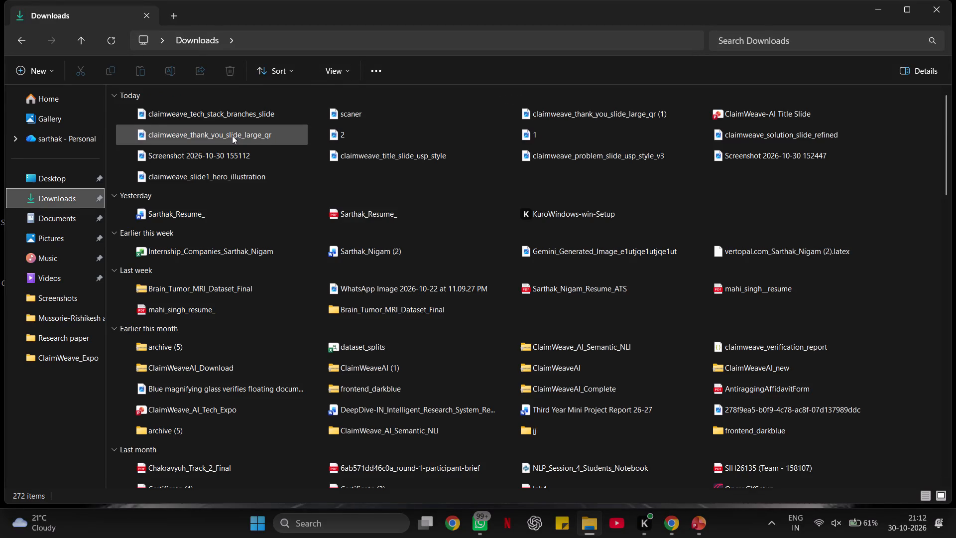
Open the claimweave_tech_stack_branches_slide image from Downloads in Photos and start editing it.
click(236, 120)
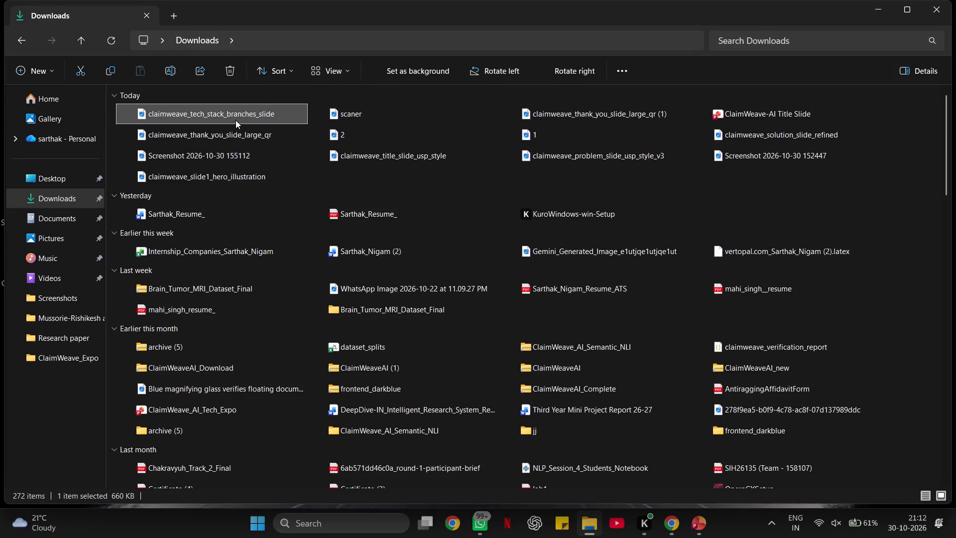
right_click(236, 120)
click(262, 51)
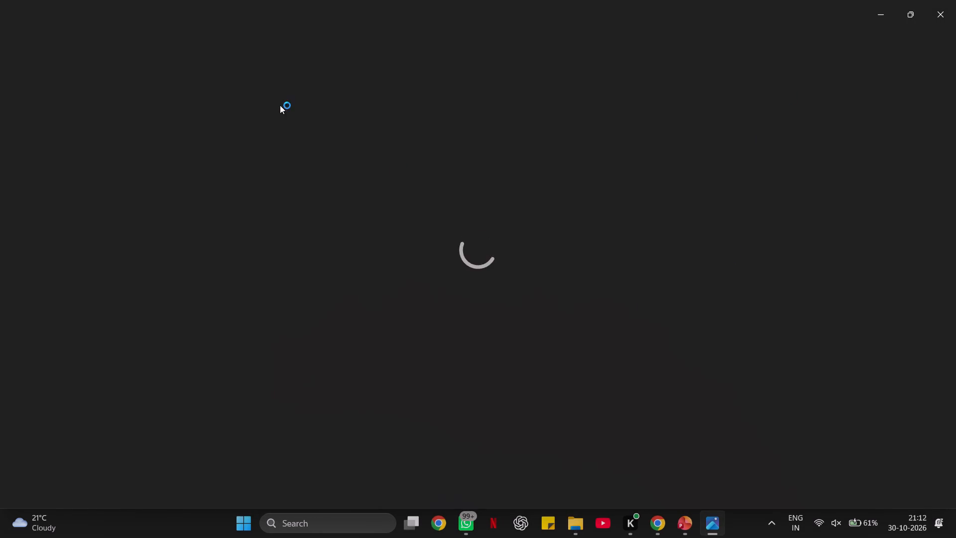
click(23, 11)
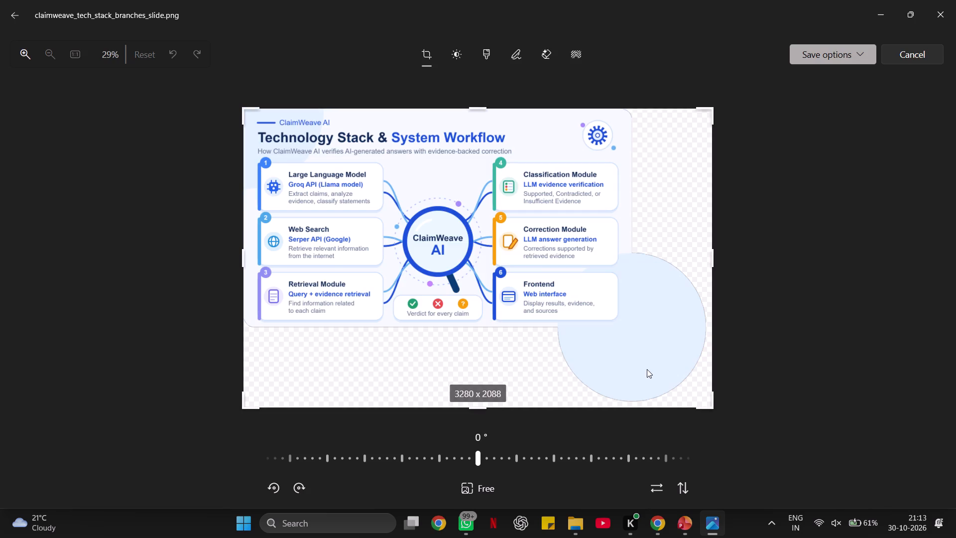
Crop the image's empty bottom and right margins to the slide's edges, giving a 2713 x 1508 crop area.
drag(479, 409, 483, 329)
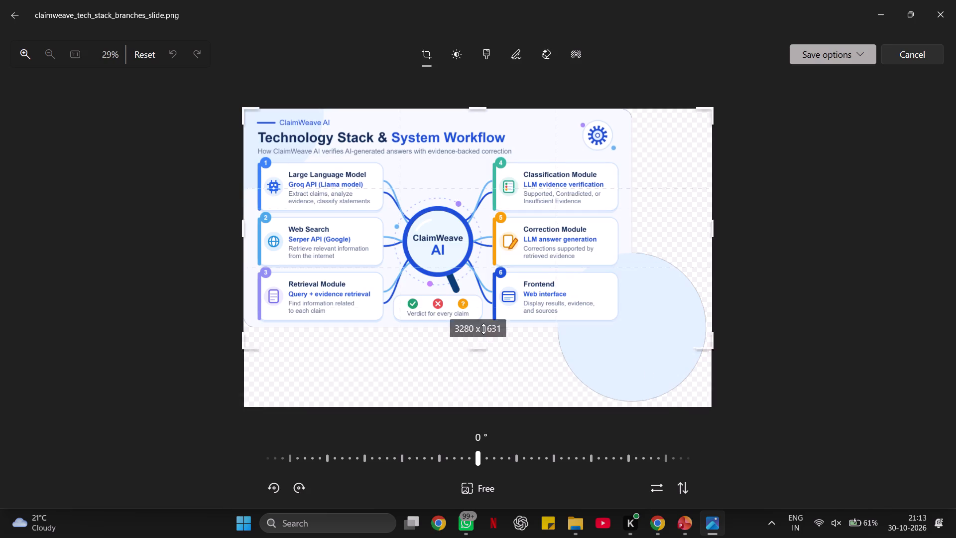
drag(483, 329, 484, 326)
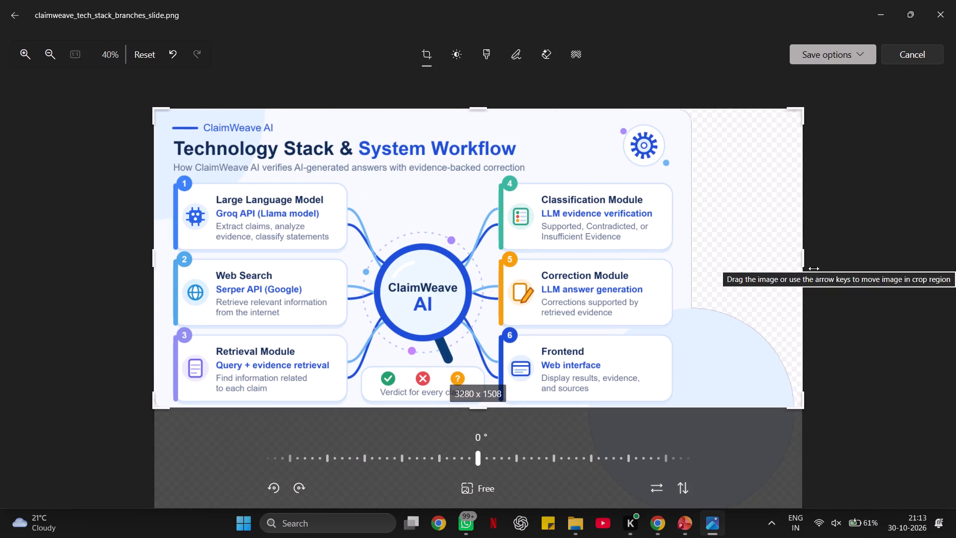
drag(809, 263, 701, 268)
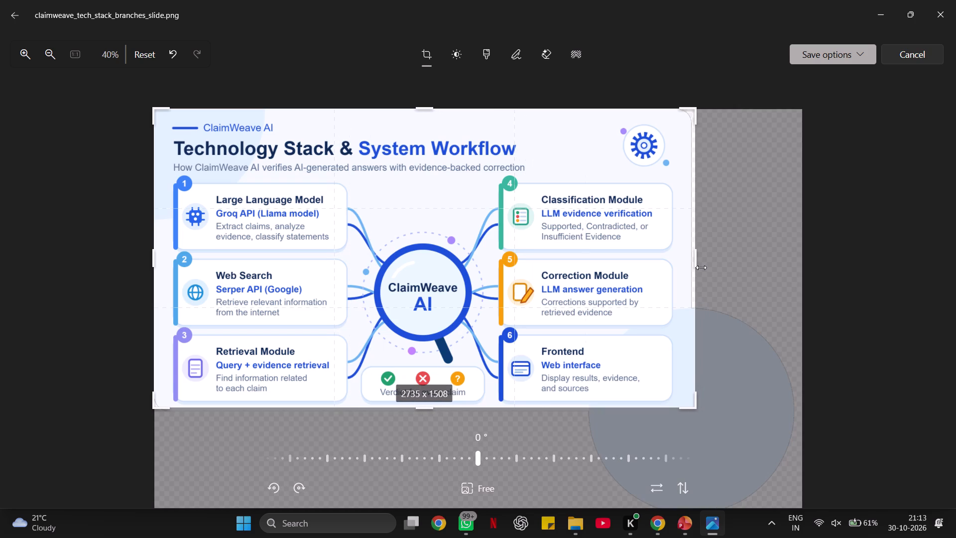
drag(701, 268, 697, 266)
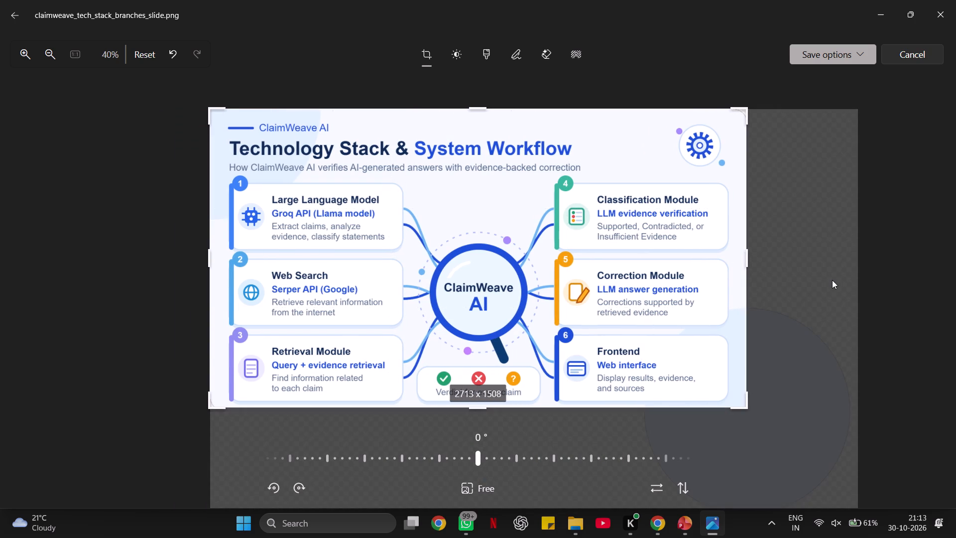
Save the cropped slide over the original PNG file and close the image viewer.
click(828, 58)
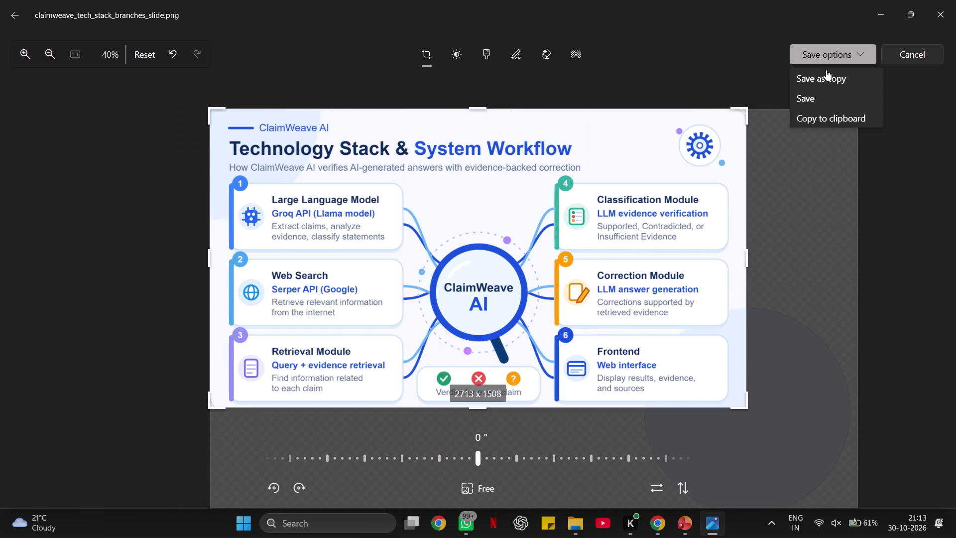
click(820, 98)
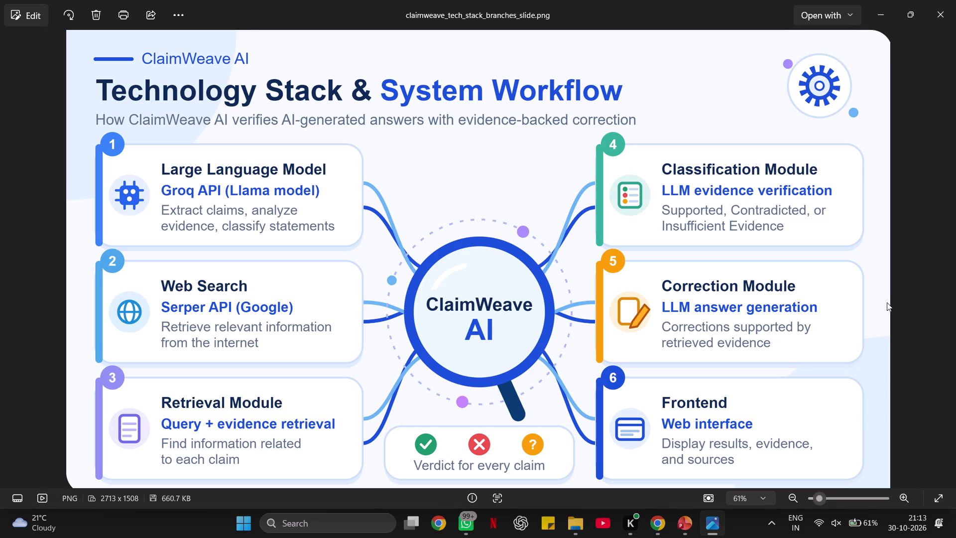
scroll(887, 302, down, 3)
click(955, 0)
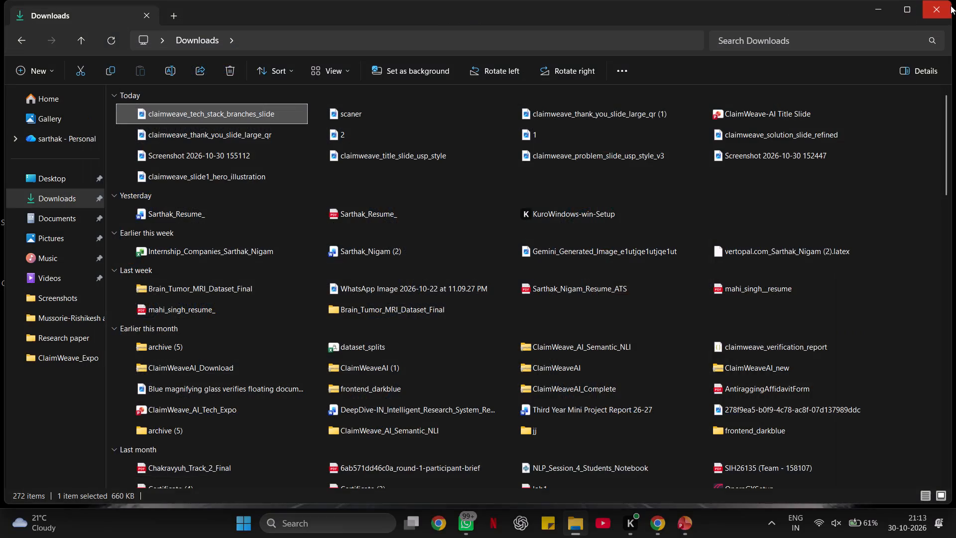
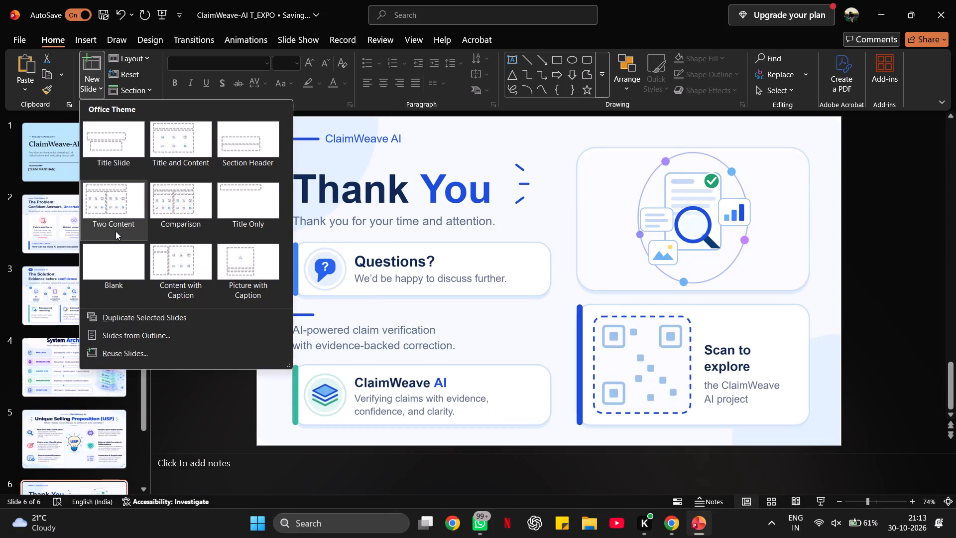
Add a slide with the Blank layout and move it between The Solution and System Architecture slides as slide 4.
click(119, 255)
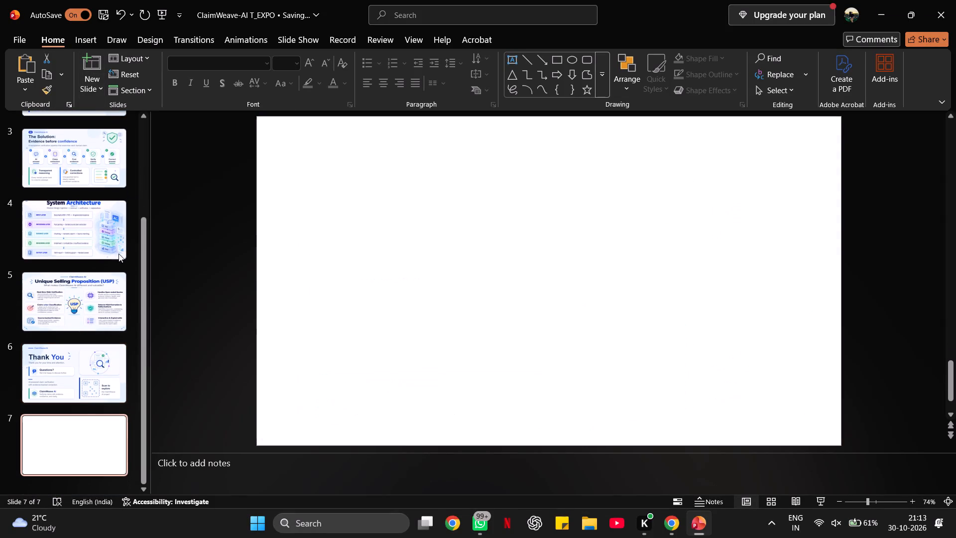
drag(70, 466, 70, 239)
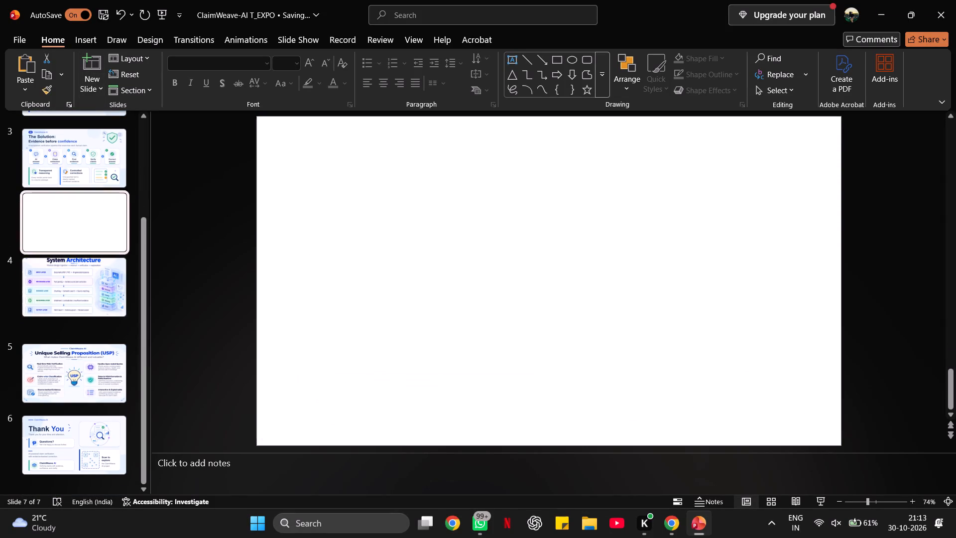
drag(70, 239, 83, 272)
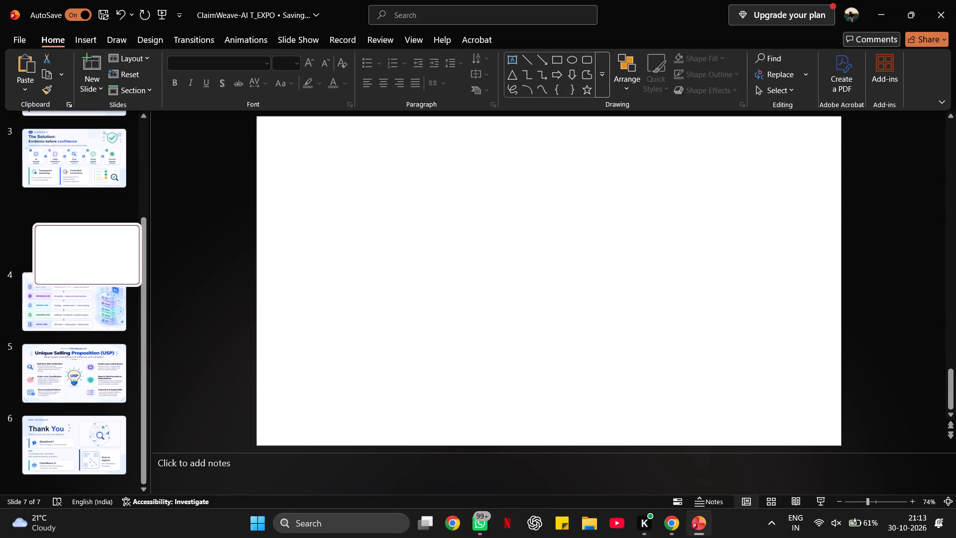
drag(83, 272, 72, 252)
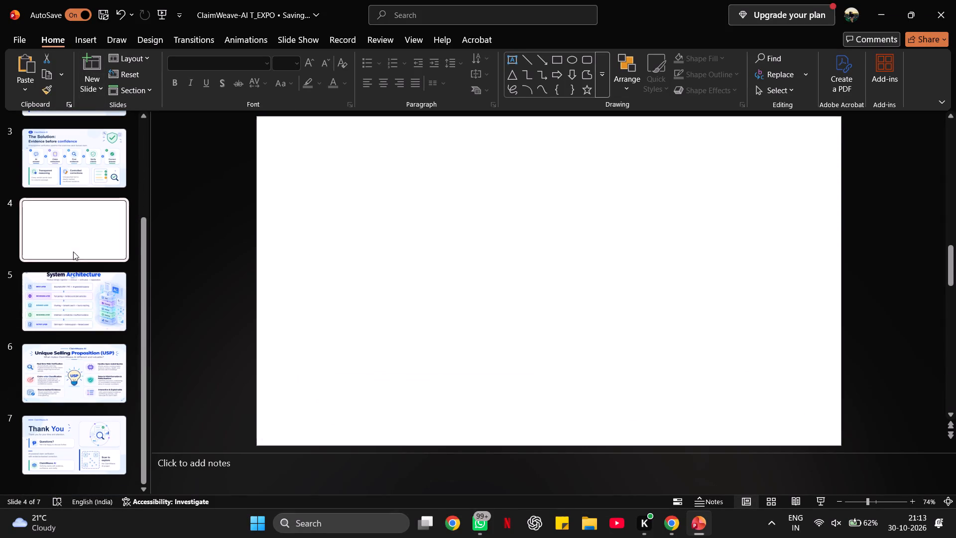
Review the Problem, Solution and System Architecture slides to check the order around the blank slide.
scroll(81, 265, up, 11)
click(80, 239)
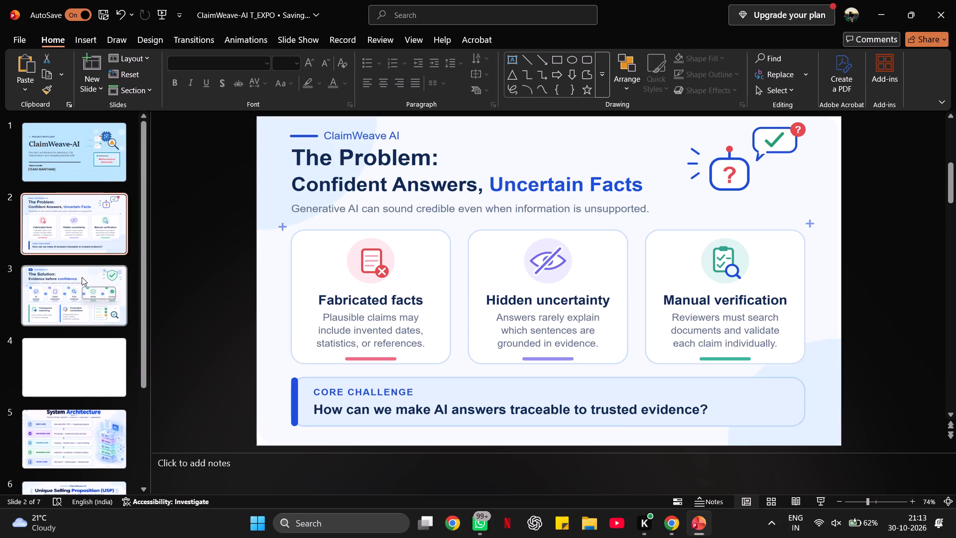
click(82, 277)
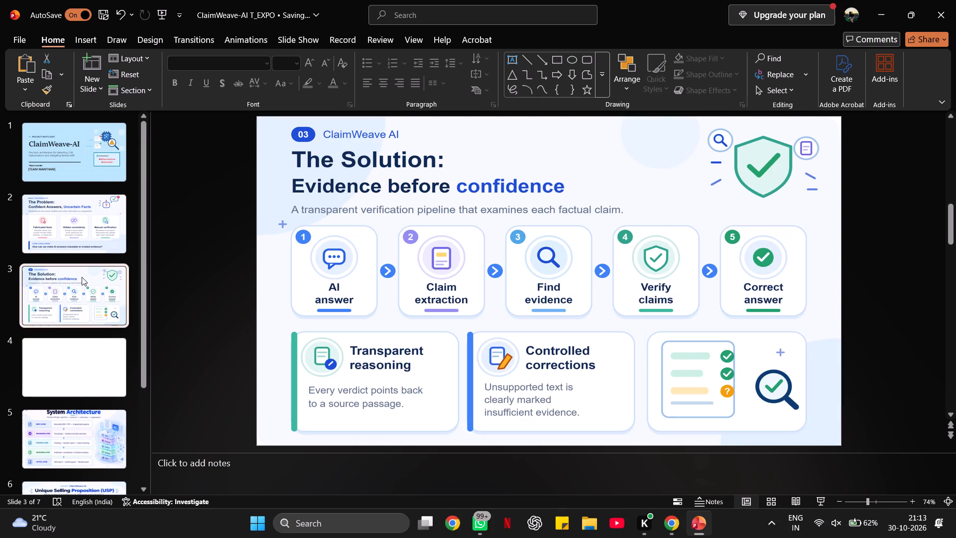
click(83, 230)
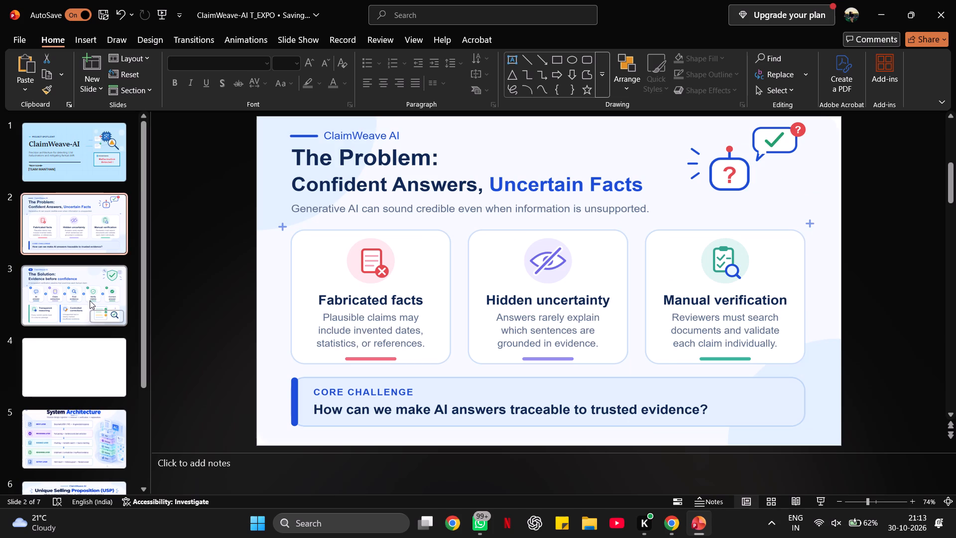
click(90, 300)
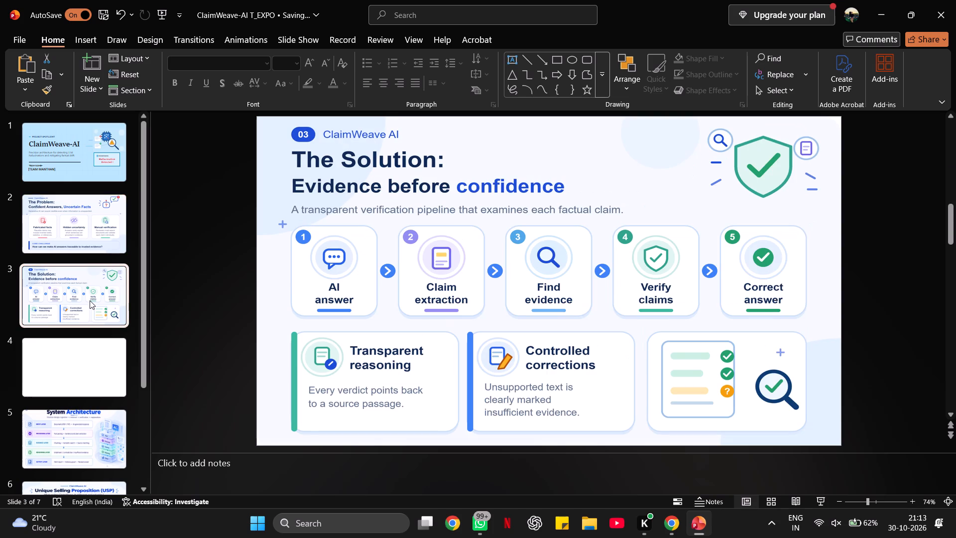
scroll(77, 388, down, 1)
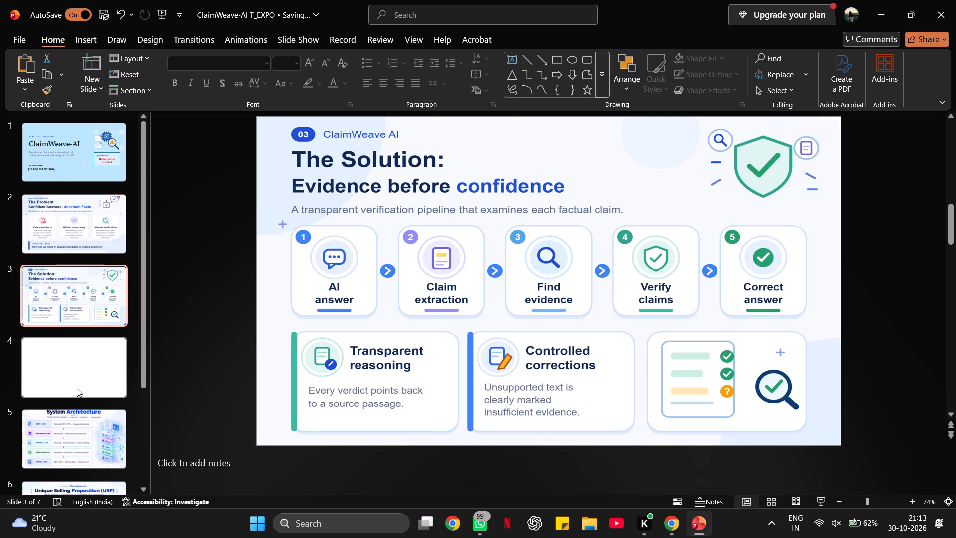
scroll(77, 388, down, 1)
click(77, 380)
scroll(77, 390, down, 2)
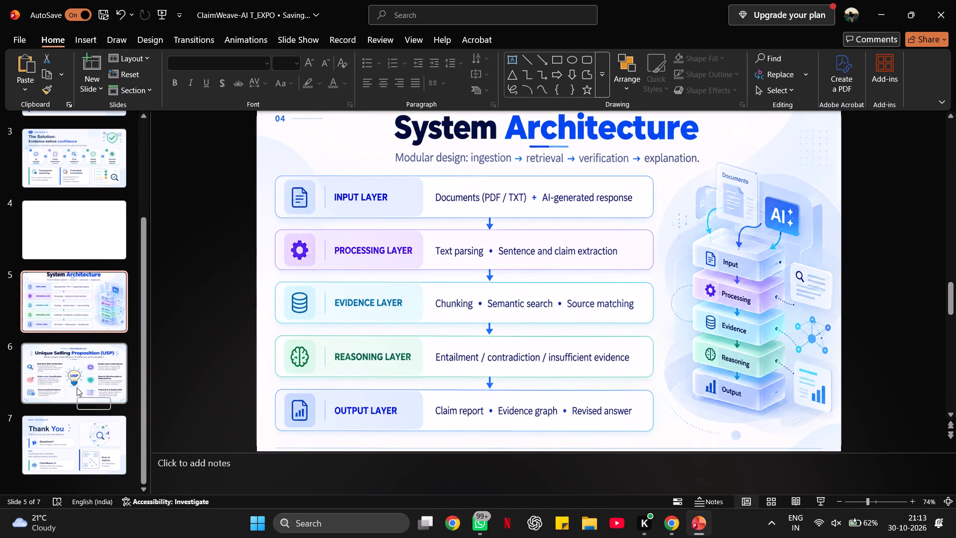
scroll(77, 388, up, 3)
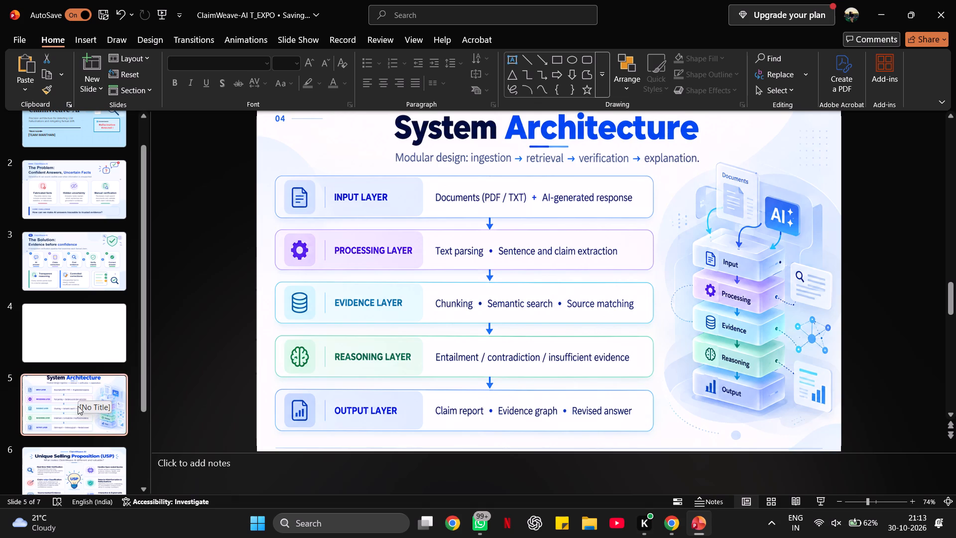
click(78, 406)
Insert the claimweave_tech_stack_branches_slide picture from Downloads onto the blank slide 4.
click(75, 346)
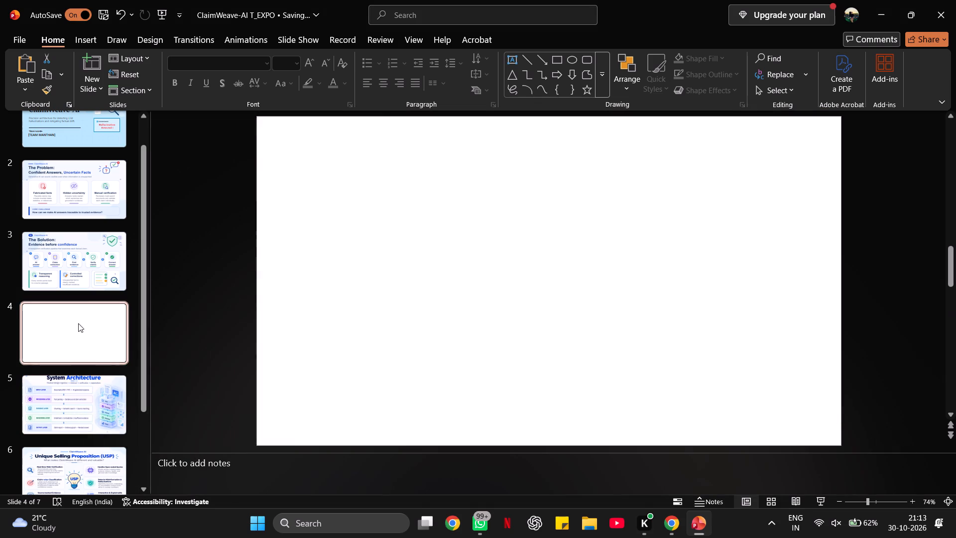
click(94, 45)
click(95, 95)
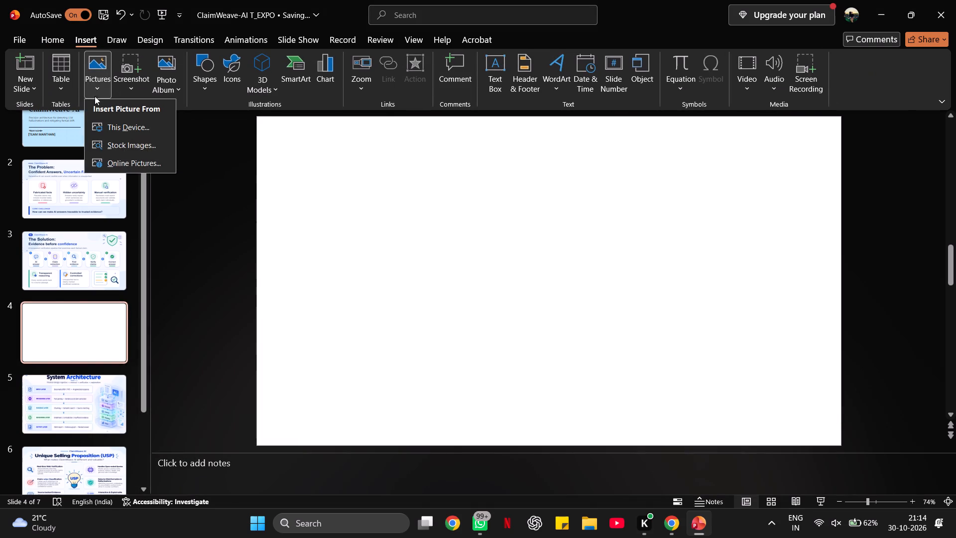
click(130, 133)
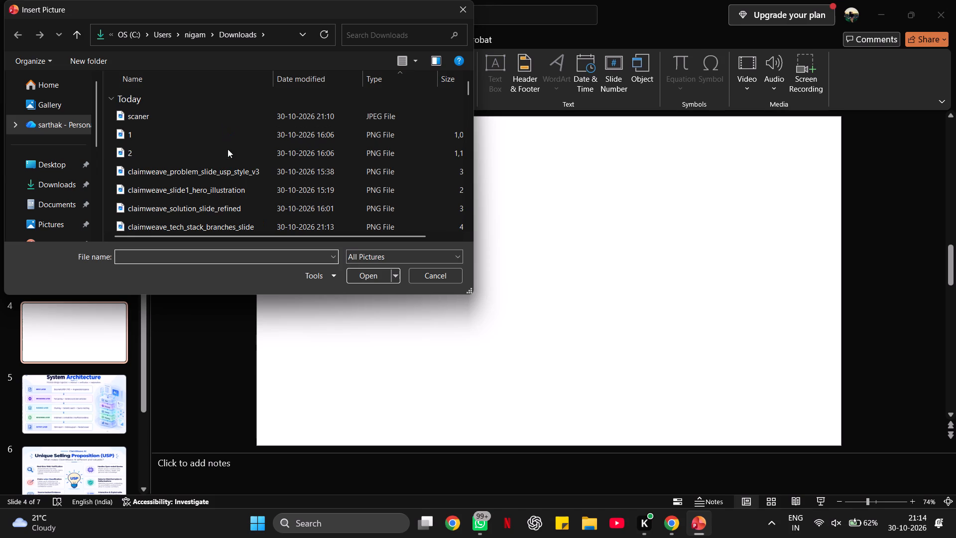
scroll(285, 203, down, 1)
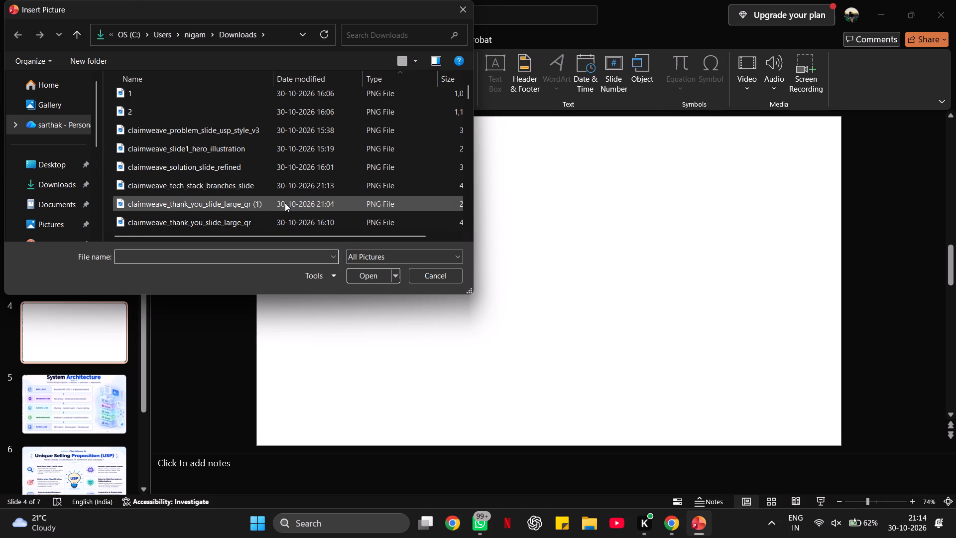
scroll(285, 197, down, 2)
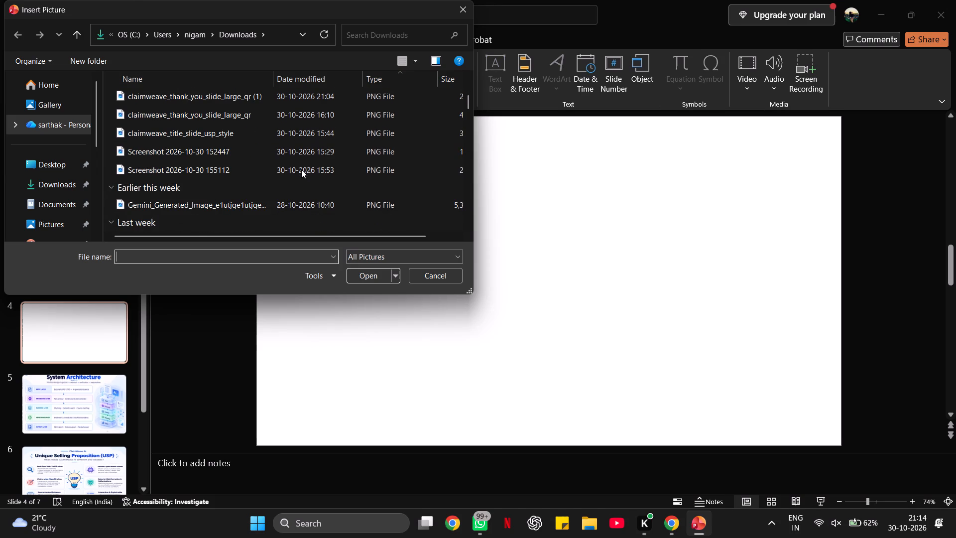
scroll(301, 169, up, 7)
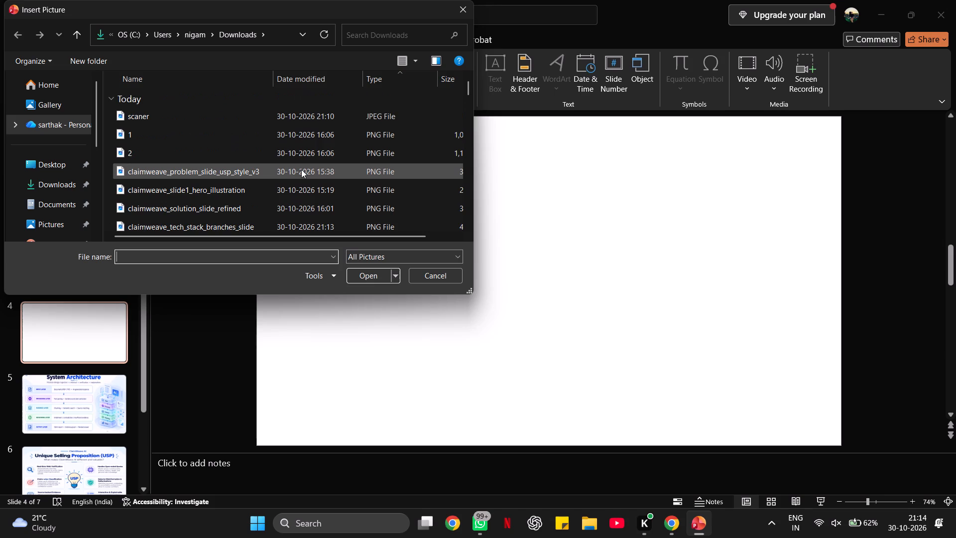
scroll(301, 169, down, 1)
click(301, 176)
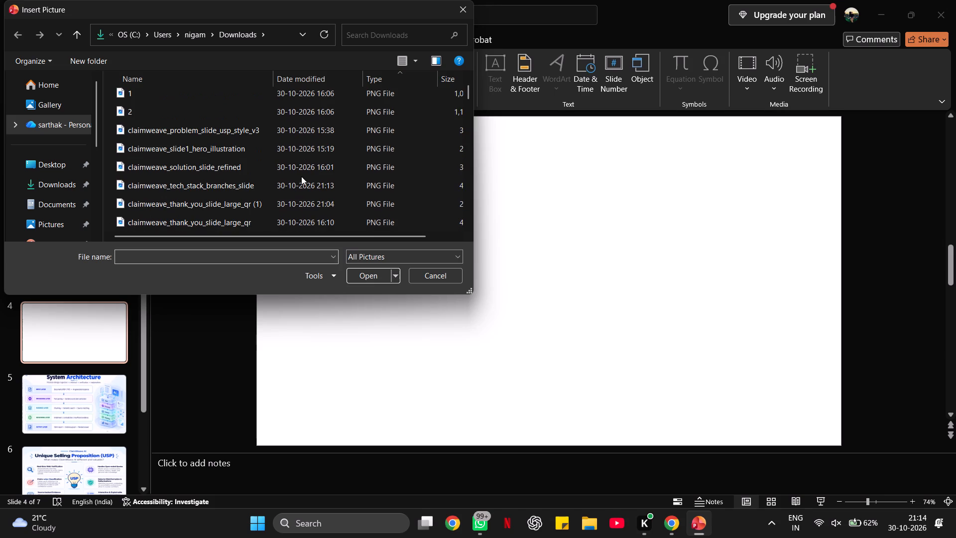
click(301, 183)
click(364, 279)
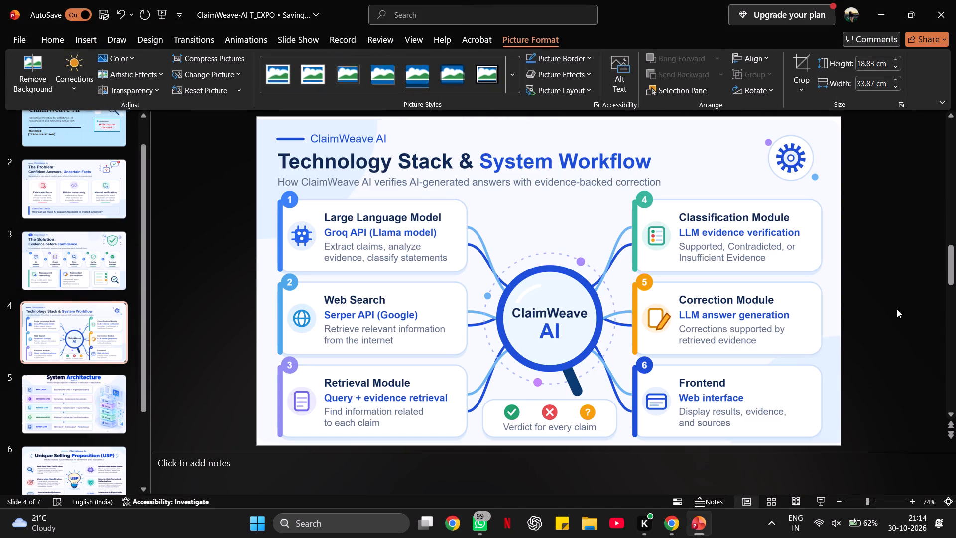
Stretch the tech stack picture's bottom and top edges to the slide's edges so it fills slide 4.
click(897, 308)
click(755, 289)
click(550, 444)
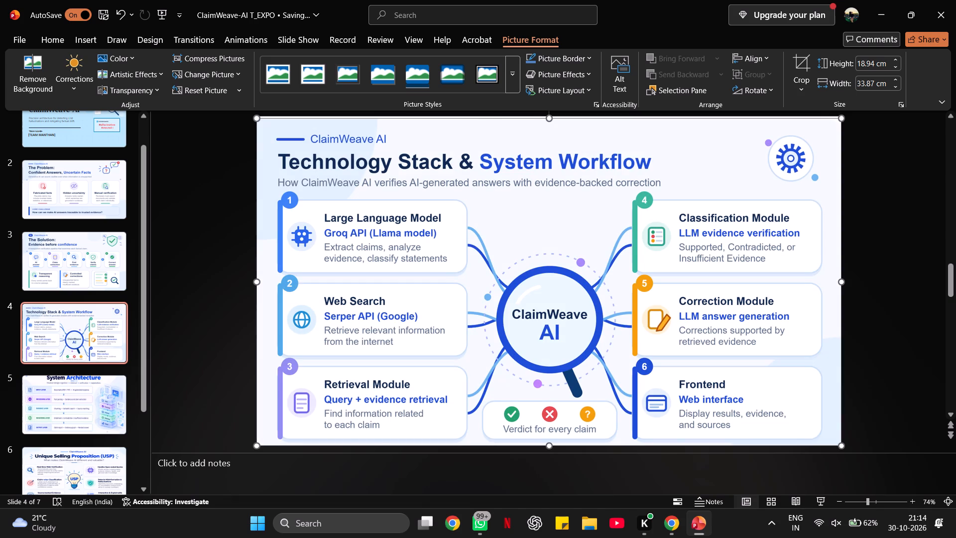
click(548, 119)
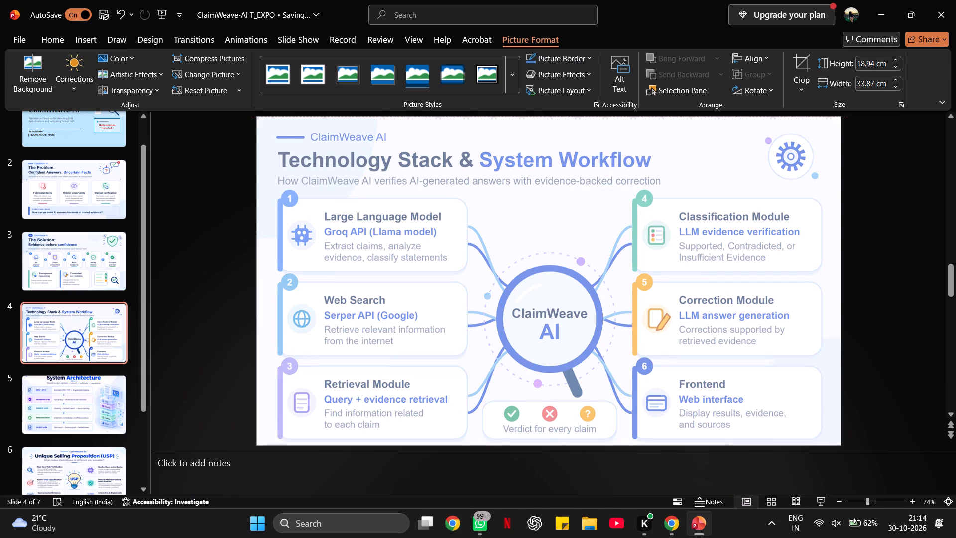
click(863, 211)
Look through the System Architecture, Technology Stack, Problem and title slides to check the deck.
scroll(764, 277, down, 4)
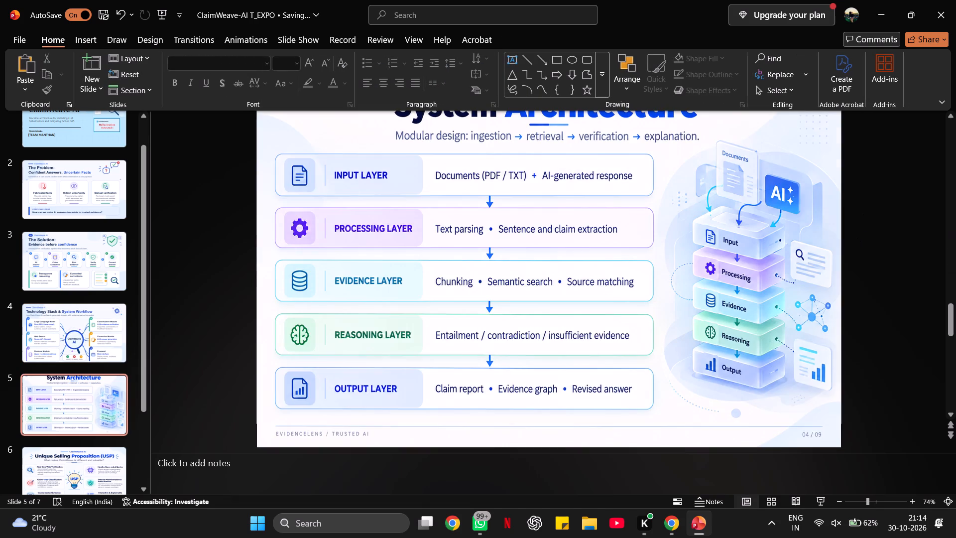
scroll(764, 277, up, 5)
scroll(763, 269, down, 2)
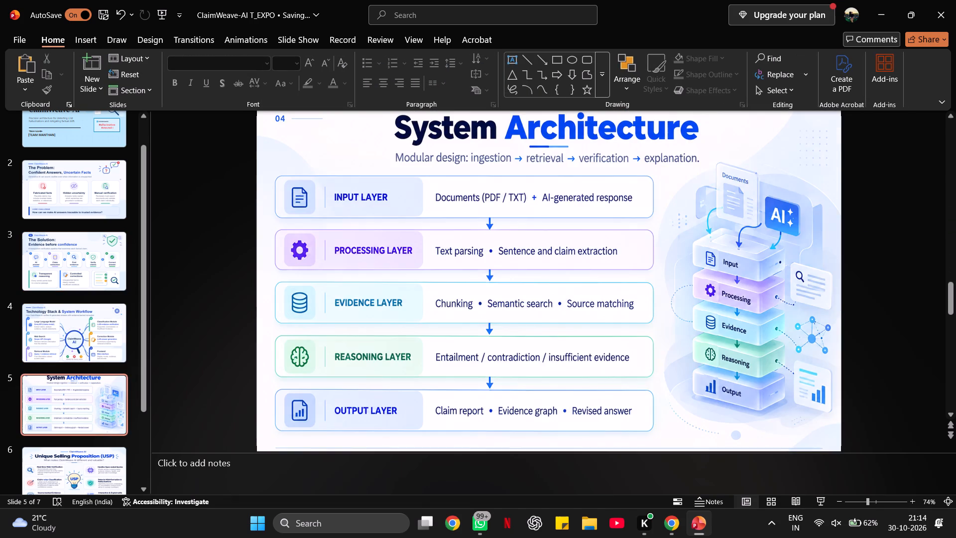
click(94, 312)
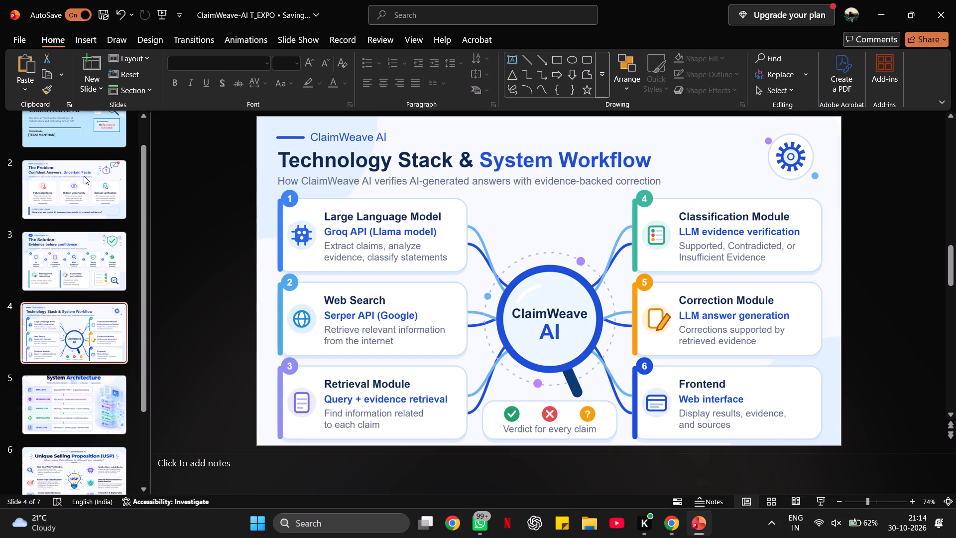
scroll(84, 174, up, 3)
click(84, 174)
click(83, 210)
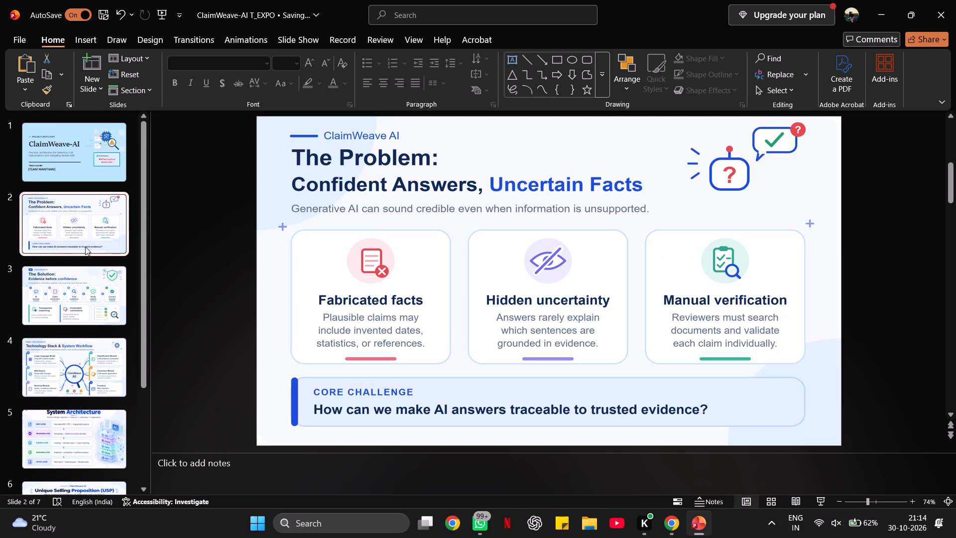
click(83, 152)
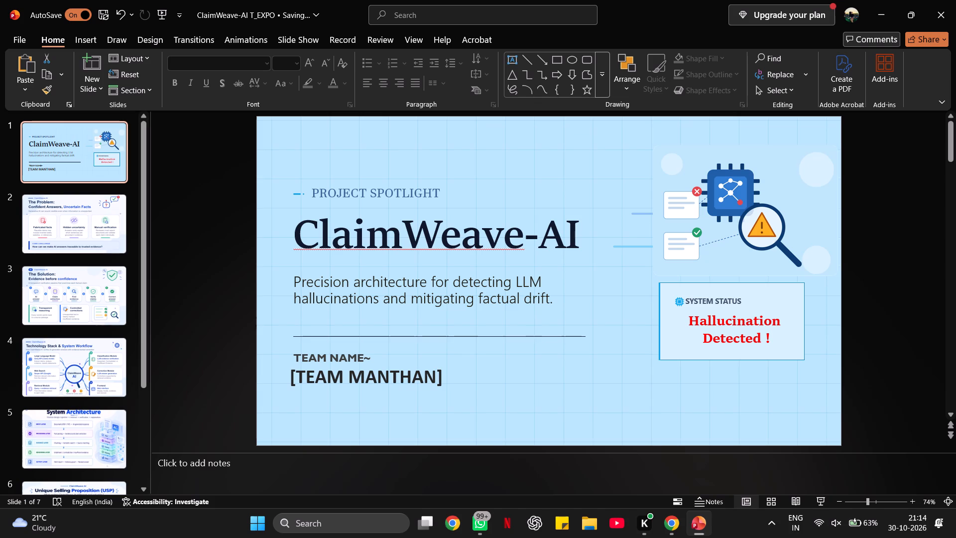
click(82, 224)
Replace the description under the ClaimWeave-AI title on slide 1 with "Every Claim Deserves the Truth.".
click(88, 136)
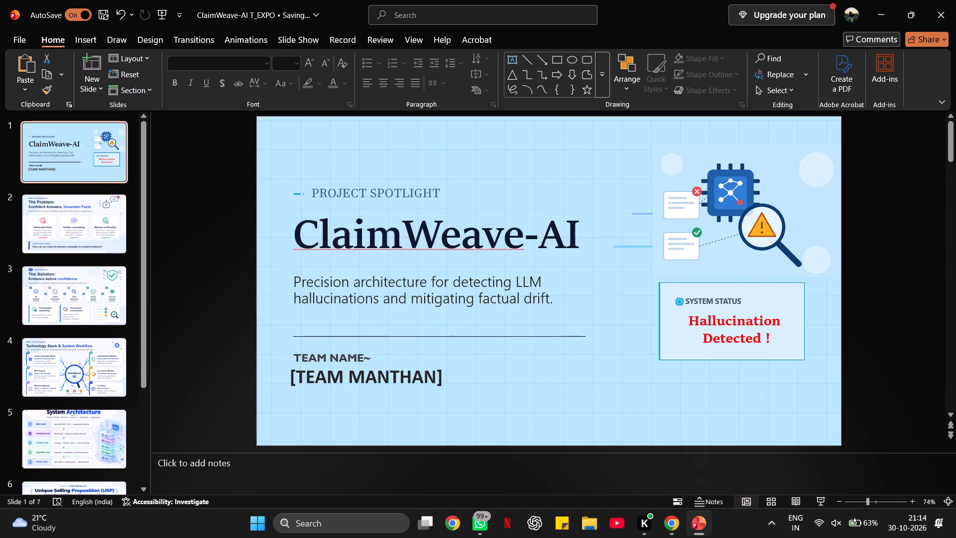
click(522, 293)
drag(551, 300, 551, 299)
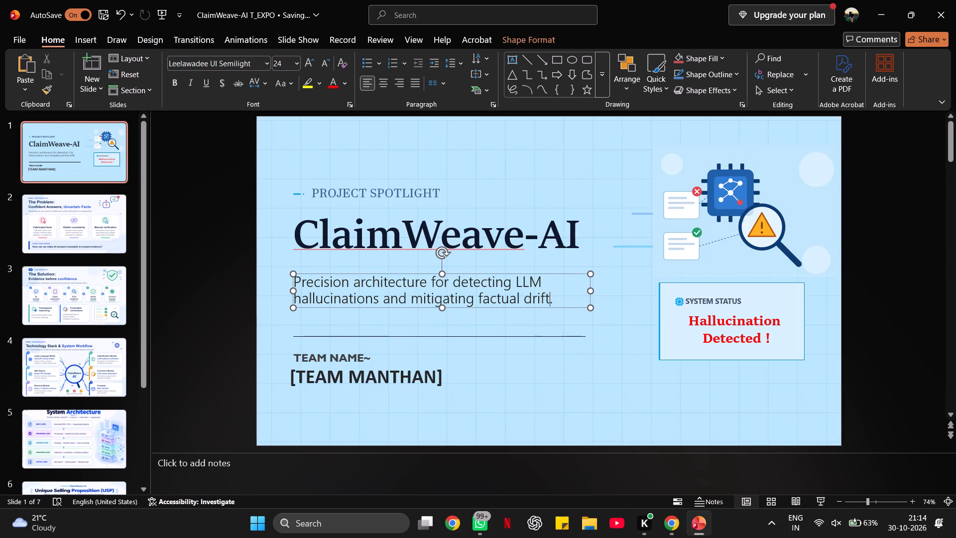
drag(551, 299, 234, 265)
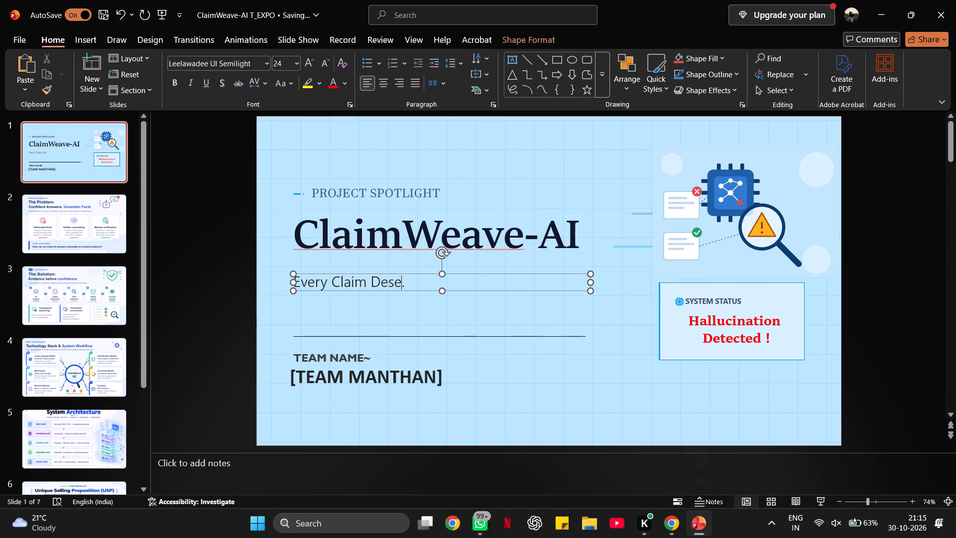
key(BackSpace)
key(BackSpace)
text(the)
key(space)
key(period)
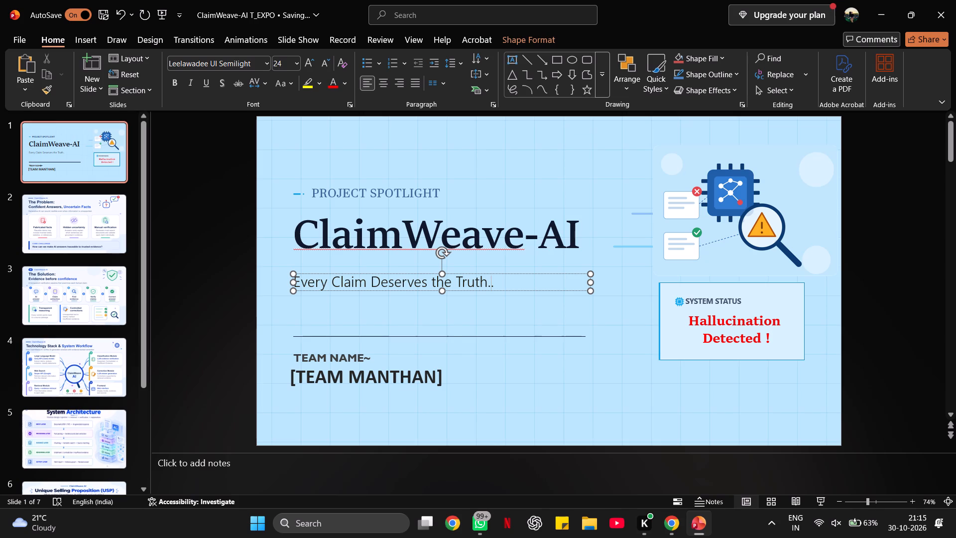
key(BackSpace)
Change the font of the "Every Claim Deserves the Truth." tagline on slide 1 to Lucida Bright.
triple_click(475, 279)
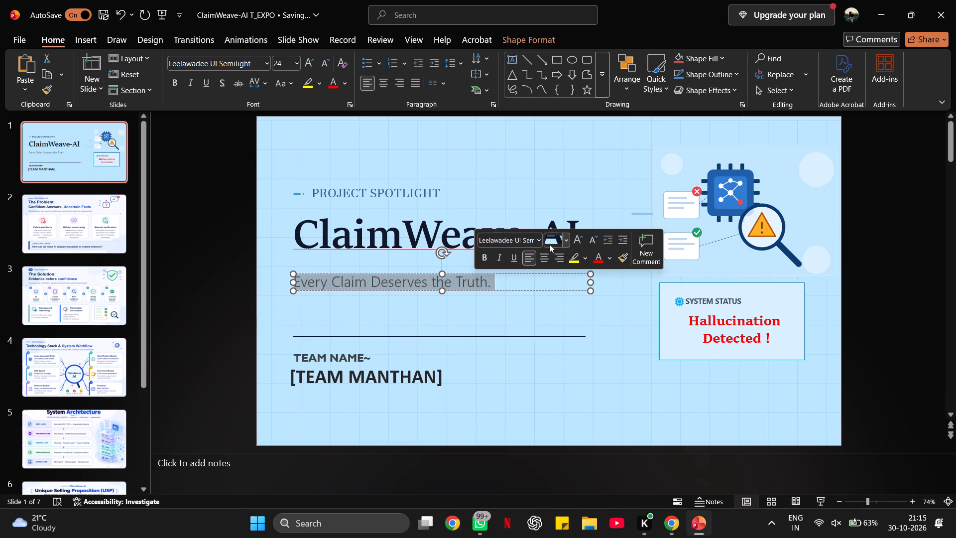
click(536, 242)
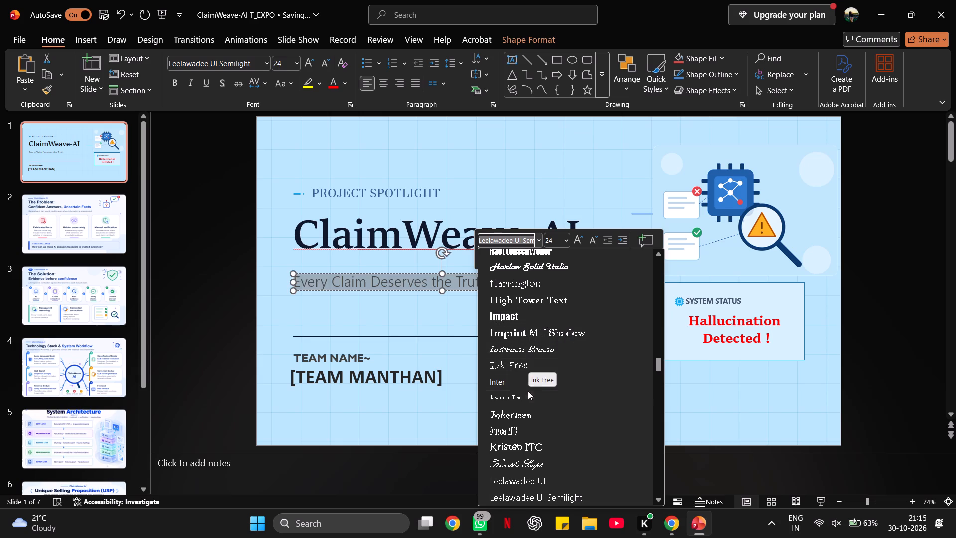
scroll(528, 396, down, 1)
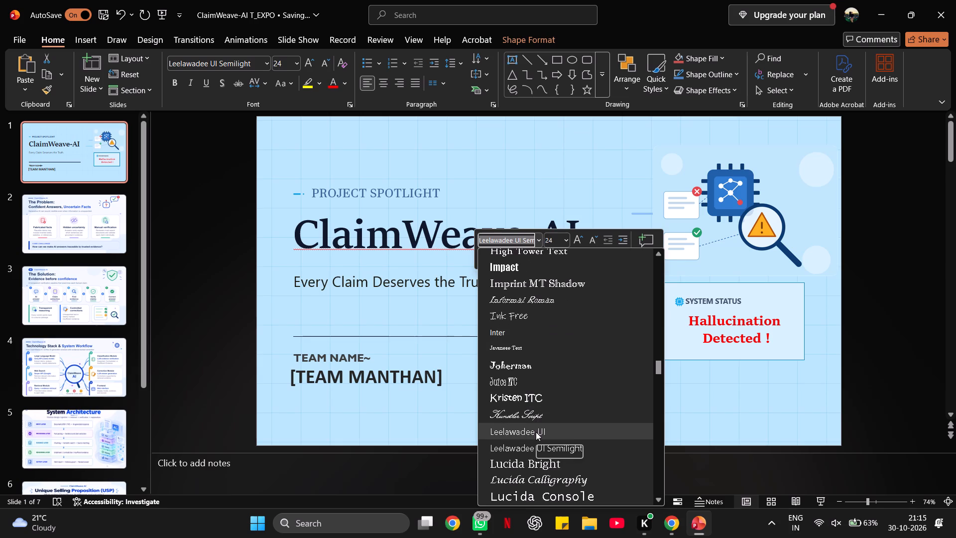
click(534, 469)
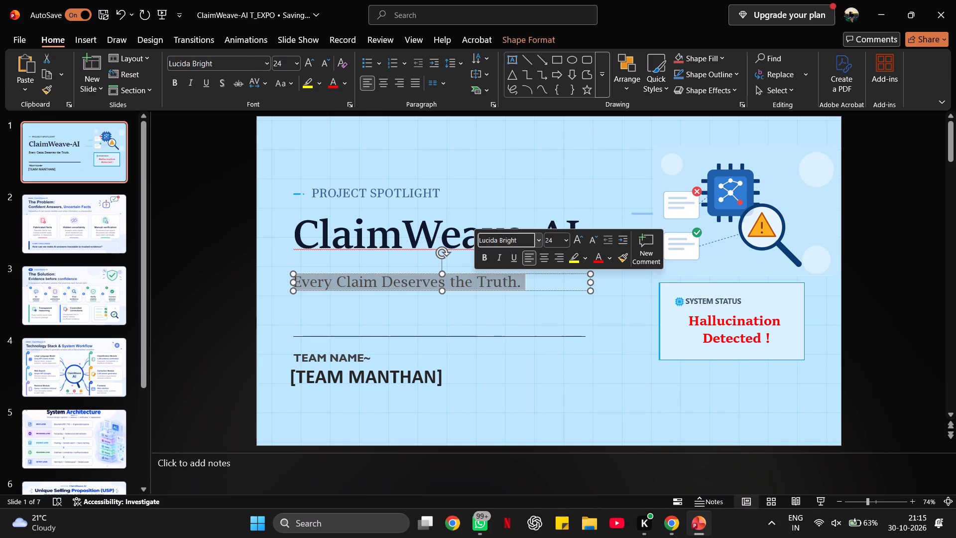
Make the whole "Every Claim Deserves the Truth." tagline bold and italic.
click(538, 284)
double_click(478, 281)
double_click(479, 280)
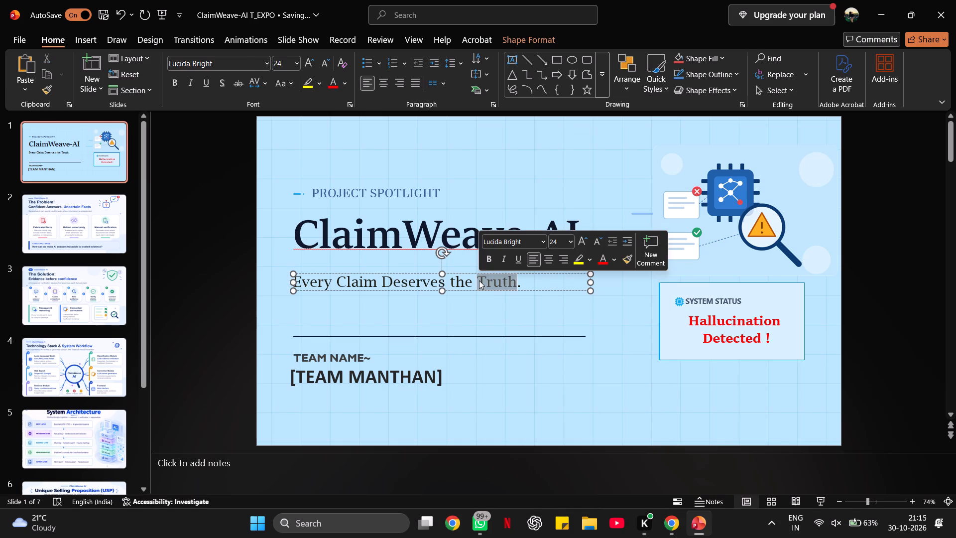
click(479, 280)
triple_click(462, 280)
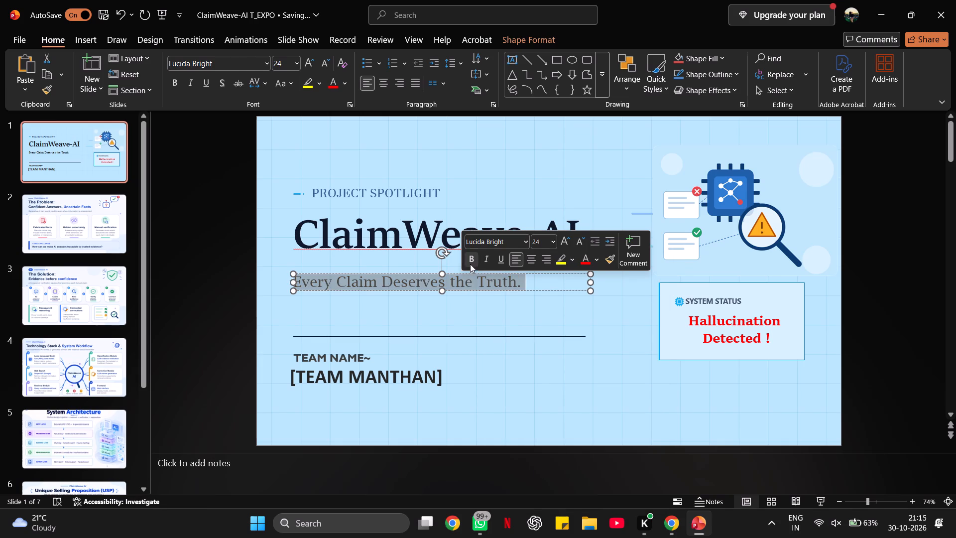
click(470, 264)
click(486, 263)
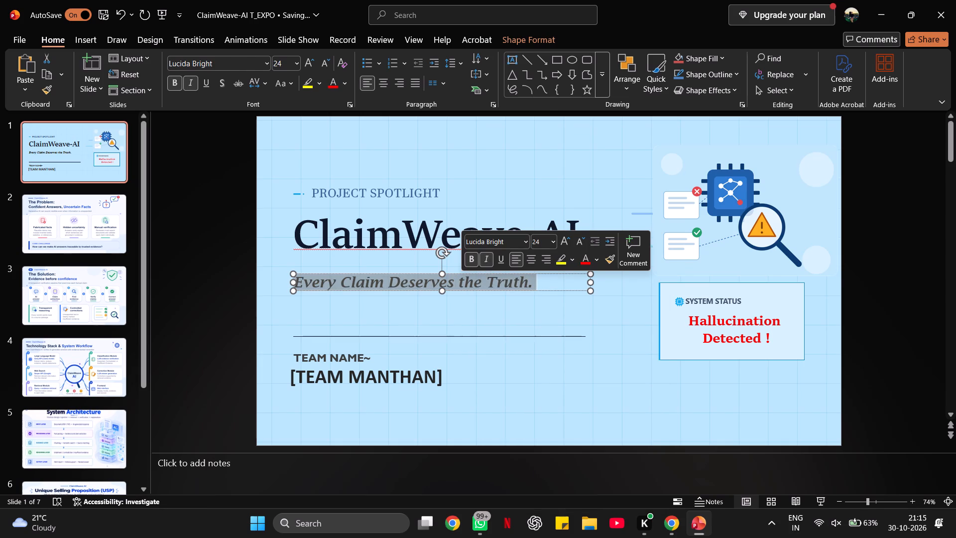
click(491, 345)
Colour the whole tagline text in the standard medium blue.
click(430, 285)
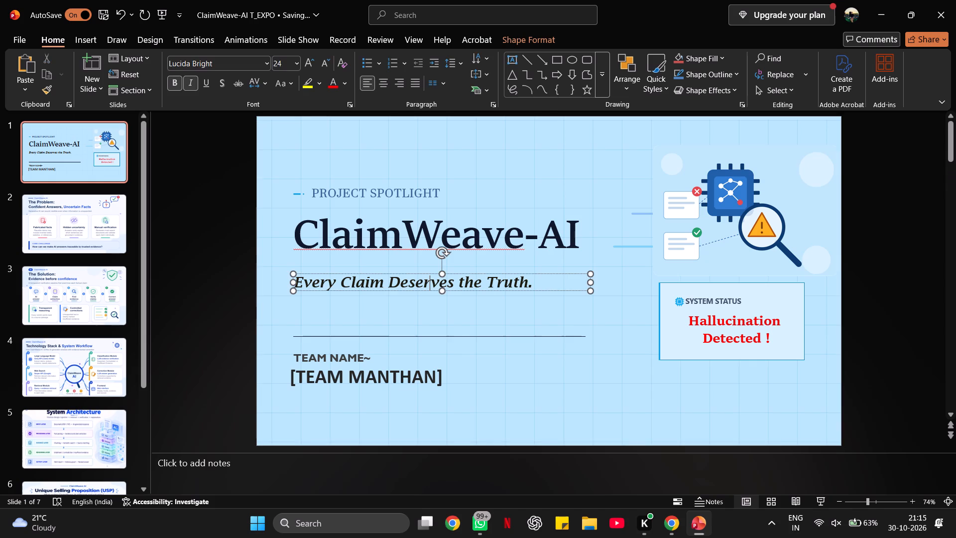
triple_click(480, 285)
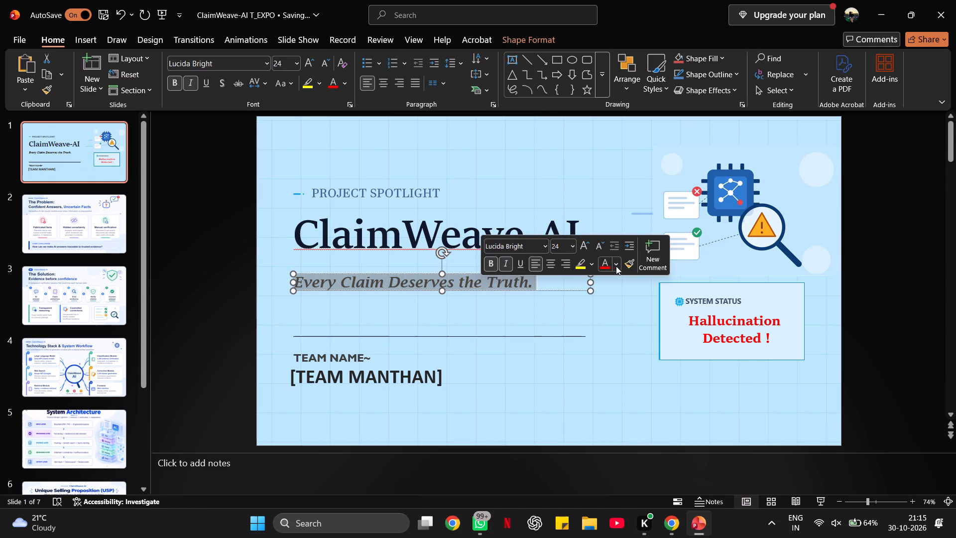
click(616, 266)
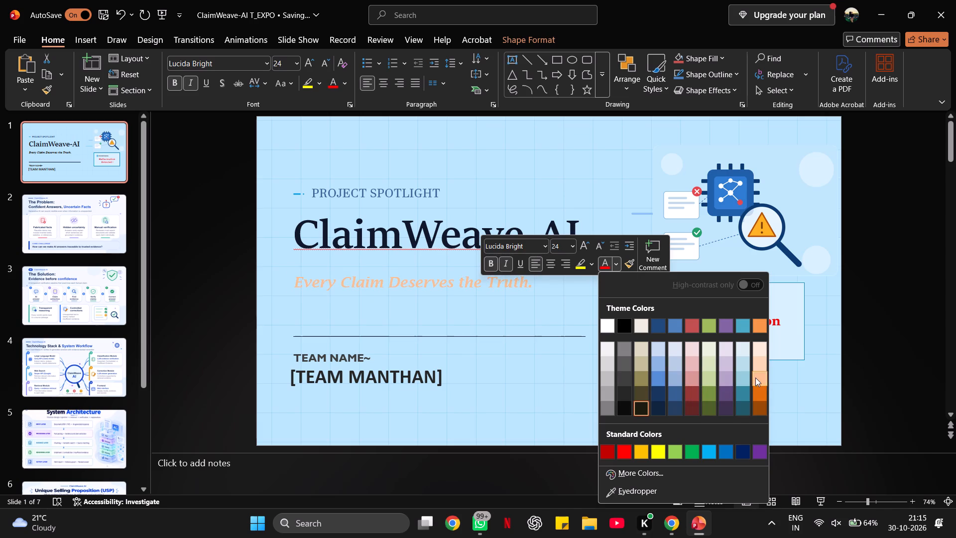
click(723, 452)
click(575, 382)
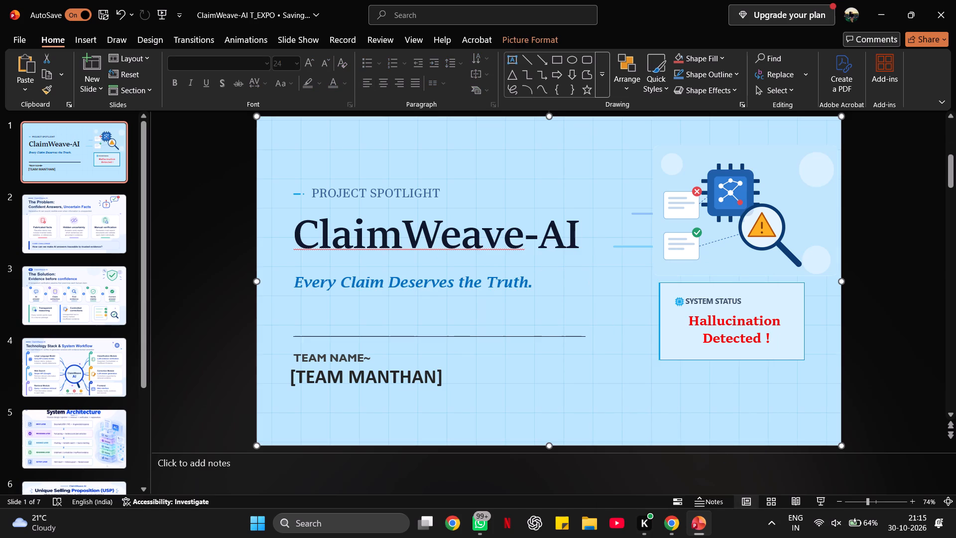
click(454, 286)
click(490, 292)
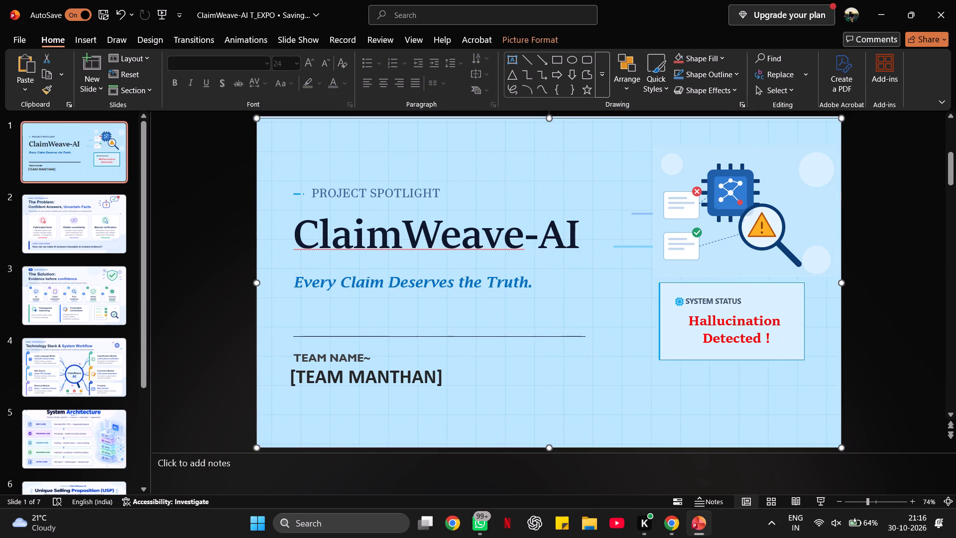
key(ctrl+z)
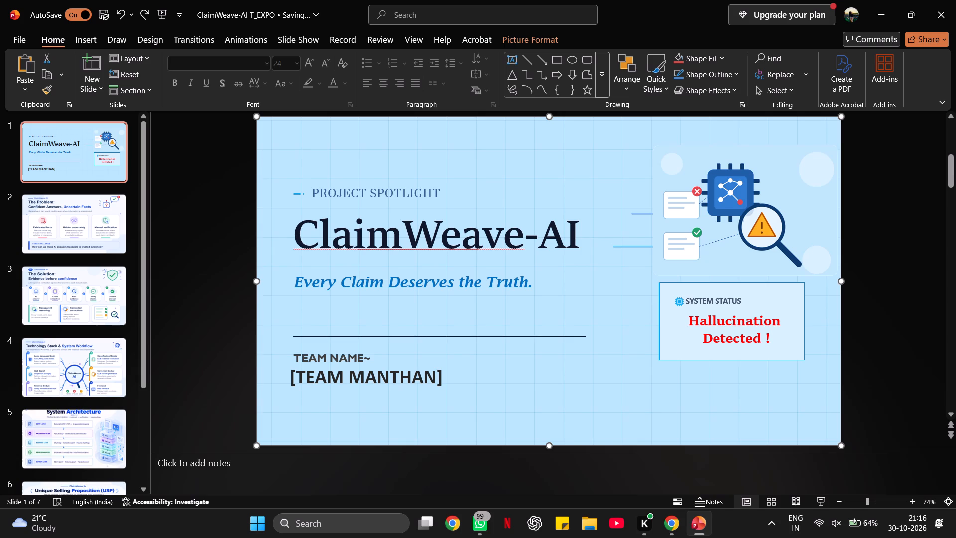
Move the tagline up and to the right, just beneath the ClaimWeave-AI title, so its text ends slightly beyond the title's end.
click(403, 281)
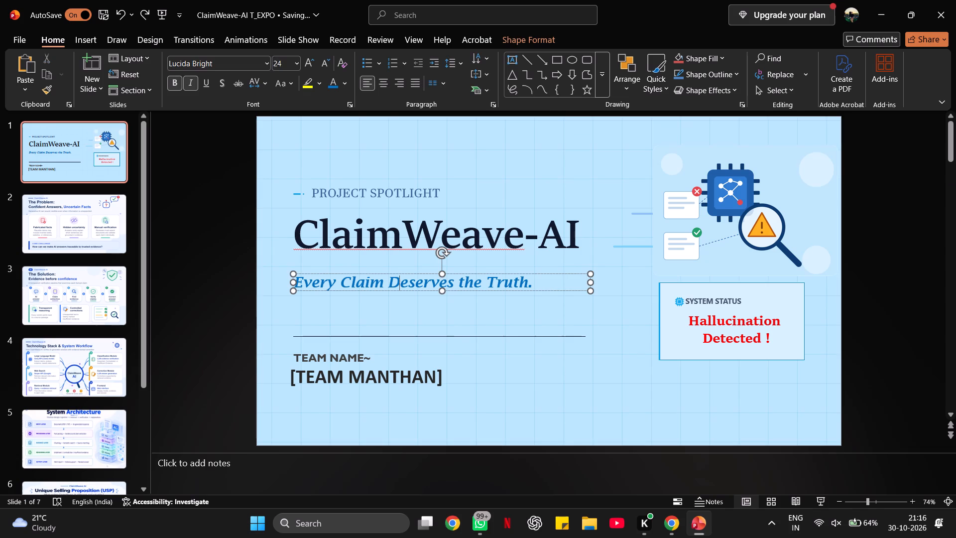
drag(489, 289, 496, 276)
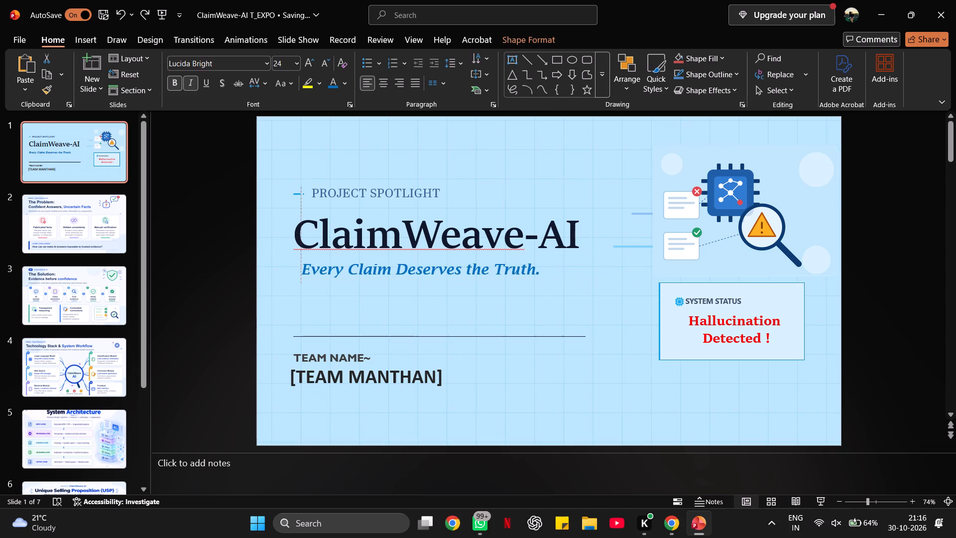
drag(496, 276, 521, 267)
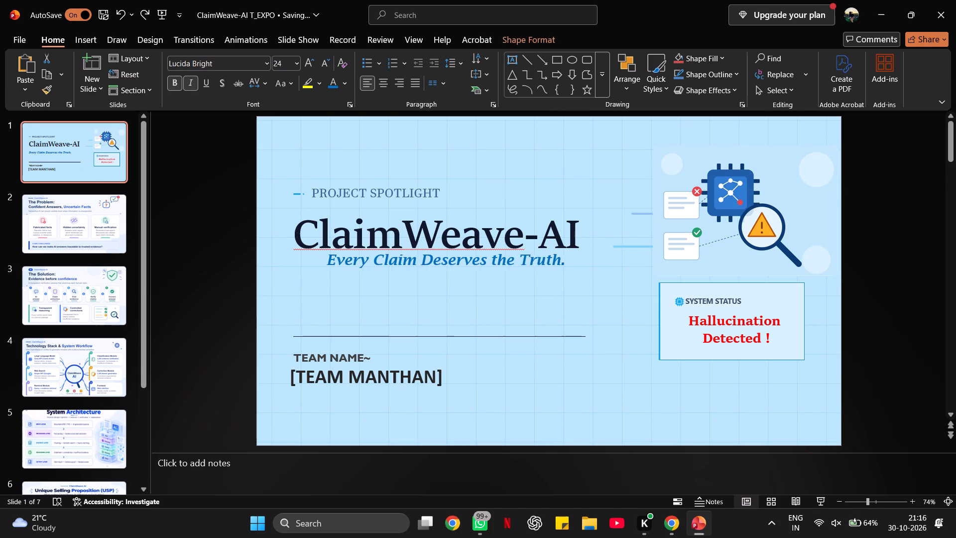
drag(521, 267, 548, 271)
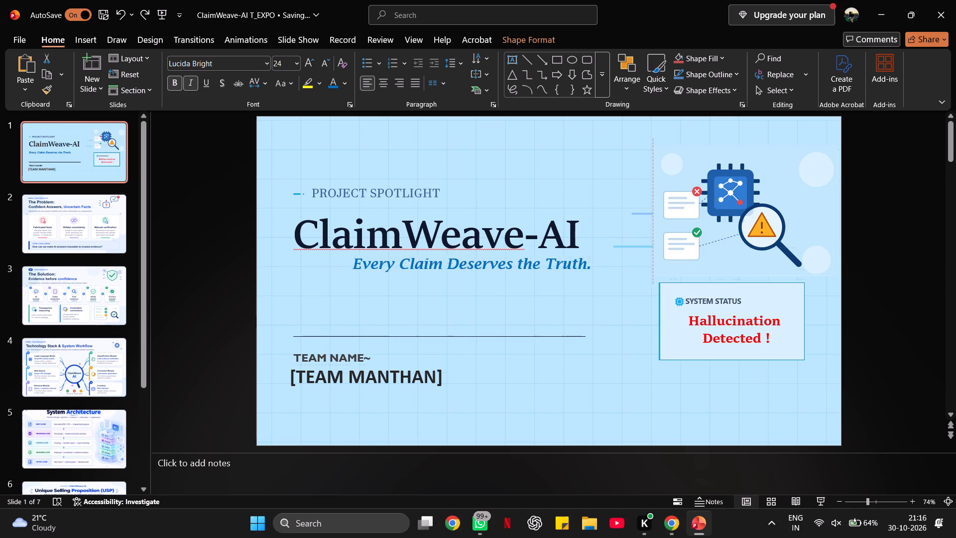
drag(548, 271, 555, 271)
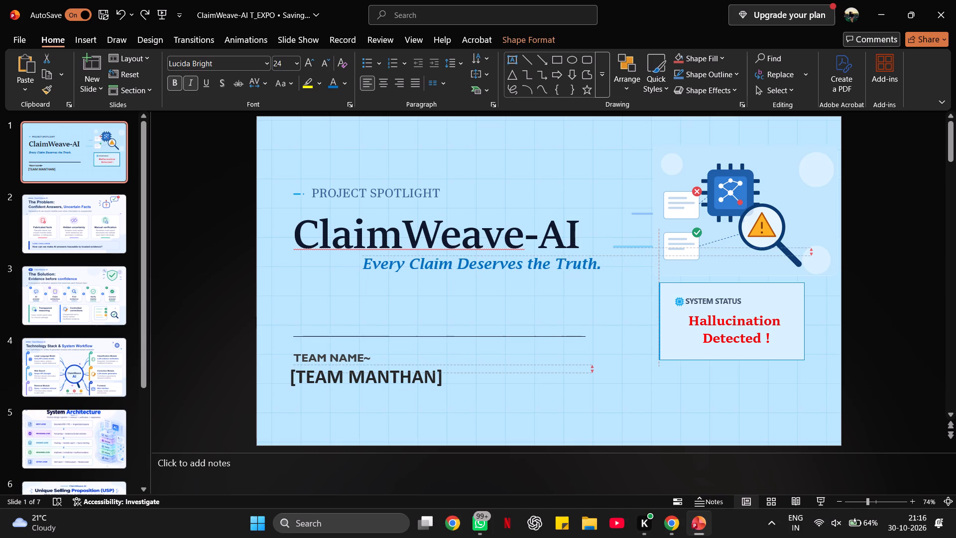
drag(555, 271, 554, 273)
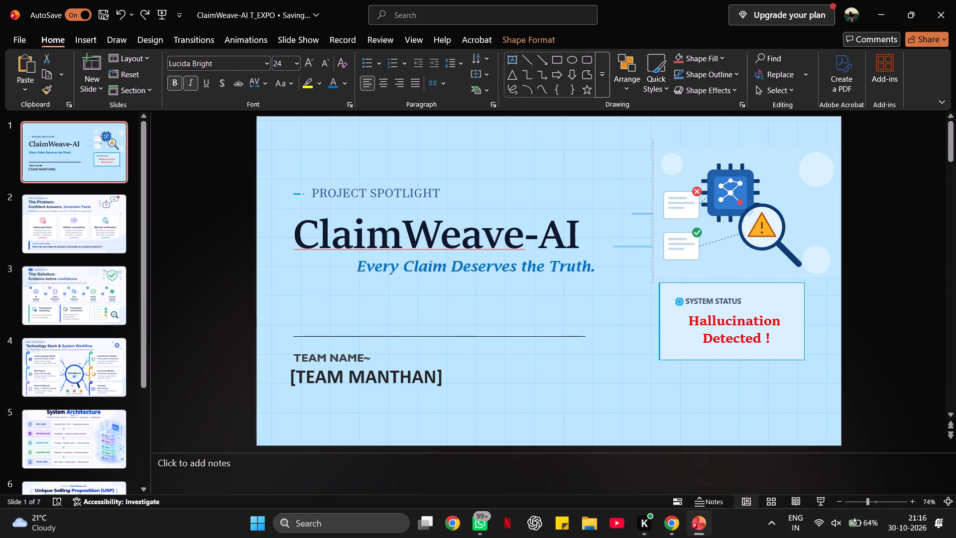
drag(554, 273, 554, 272)
click(593, 319)
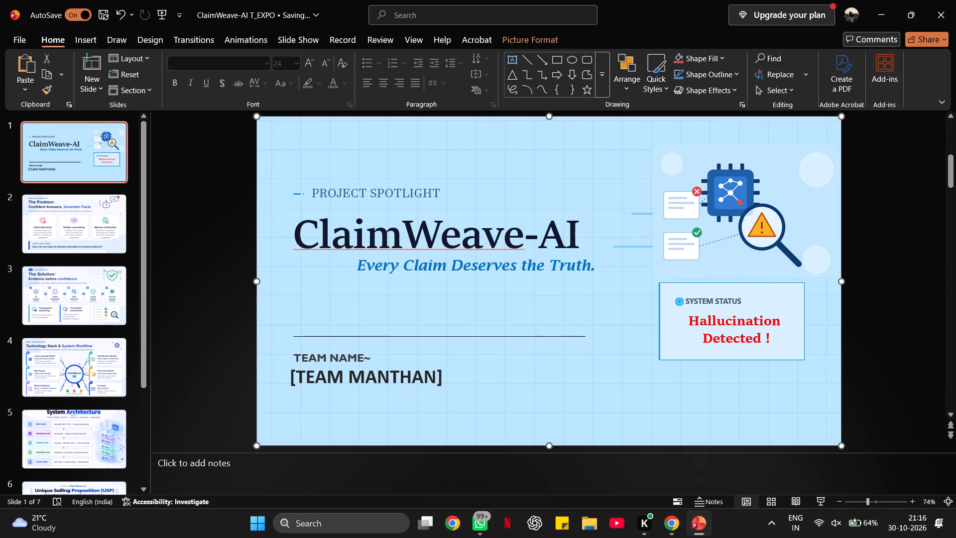
click(475, 323)
click(455, 271)
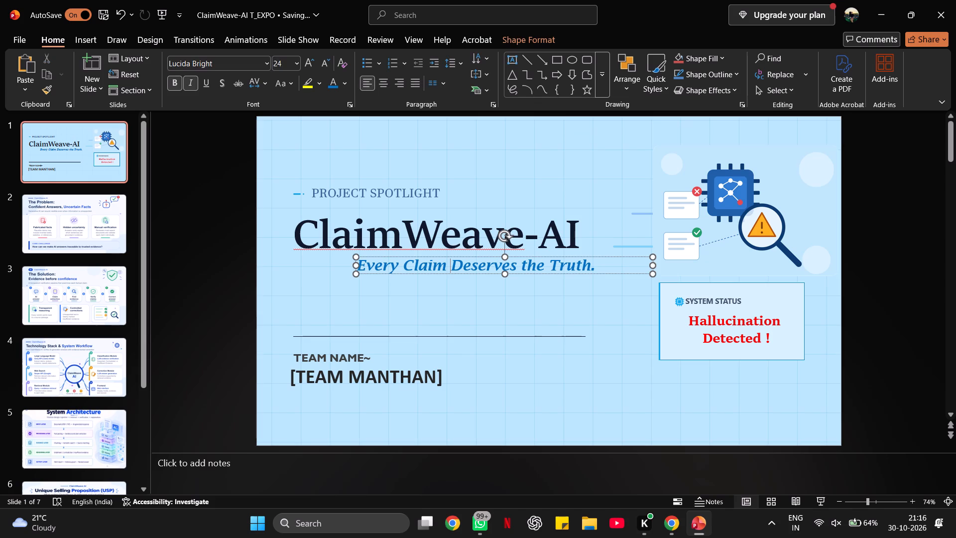
drag(536, 273, 562, 271)
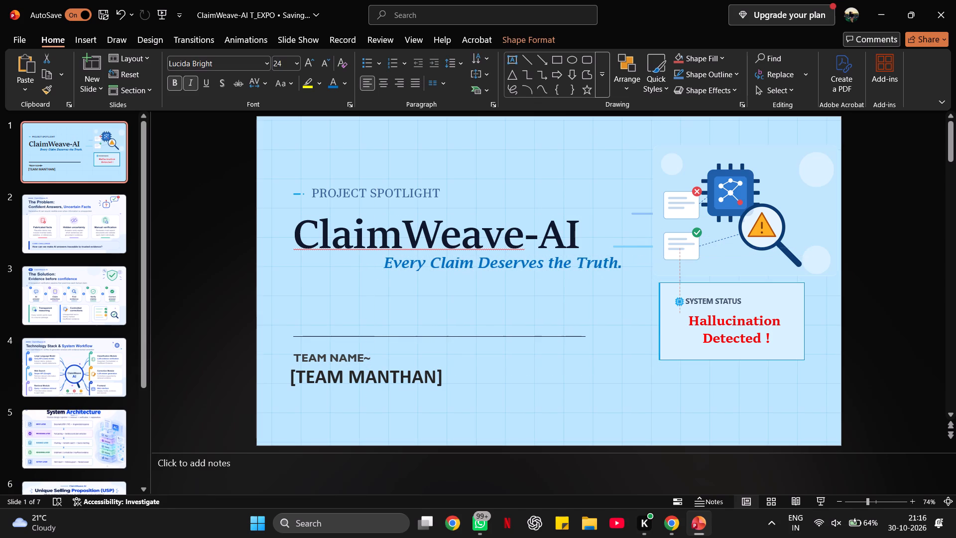
drag(562, 271, 556, 274)
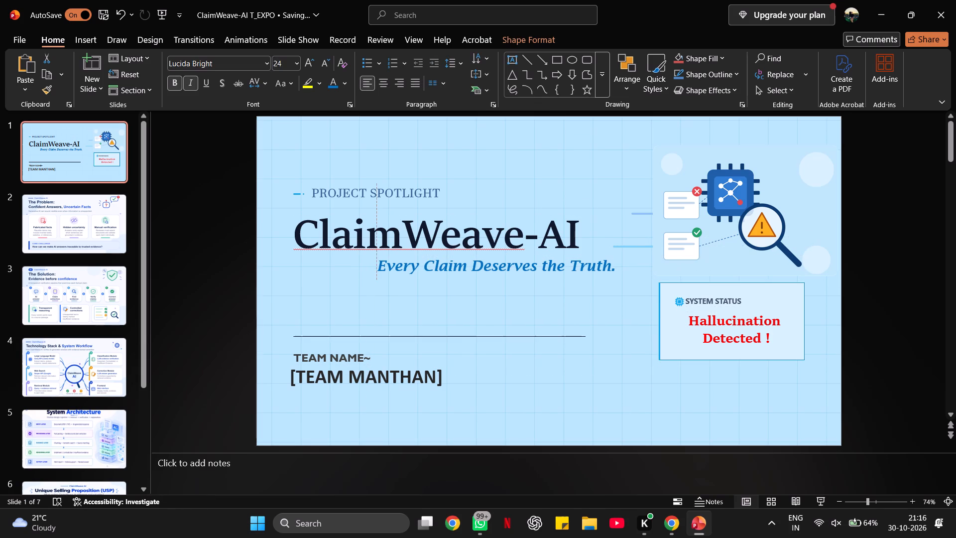
drag(556, 274, 564, 279)
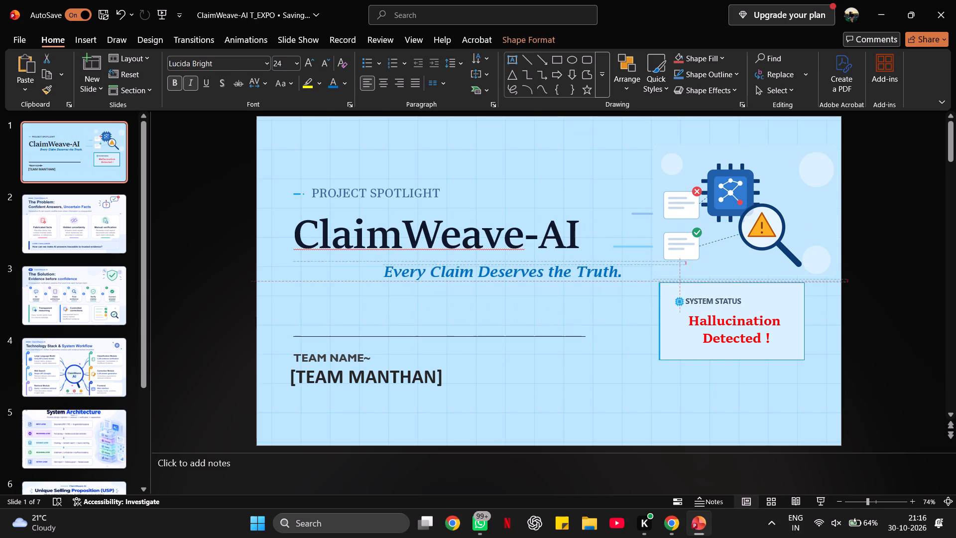
drag(564, 279, 564, 277)
click(569, 314)
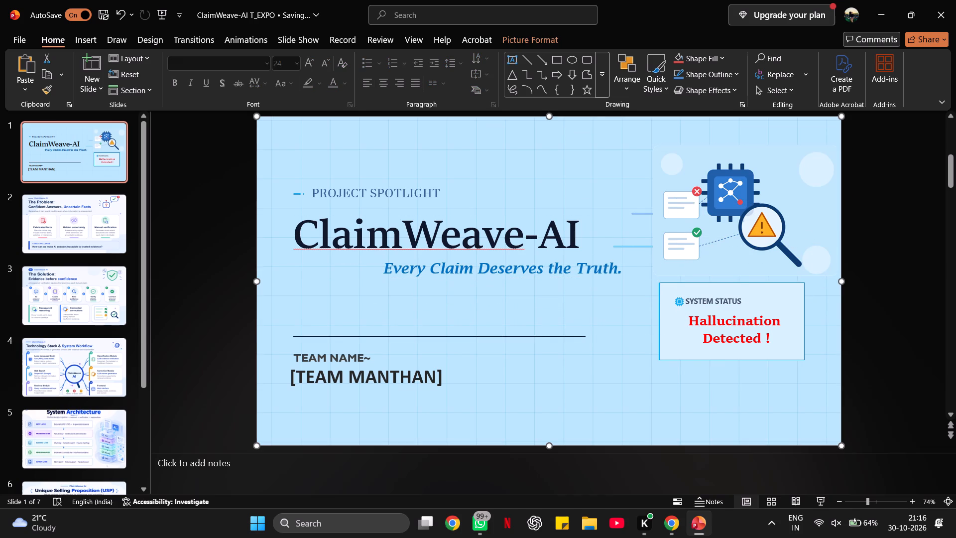
Change the font of the whole PROJECT SPOTLIGHT heading above the title to Imprint MT Shadow.
click(404, 192)
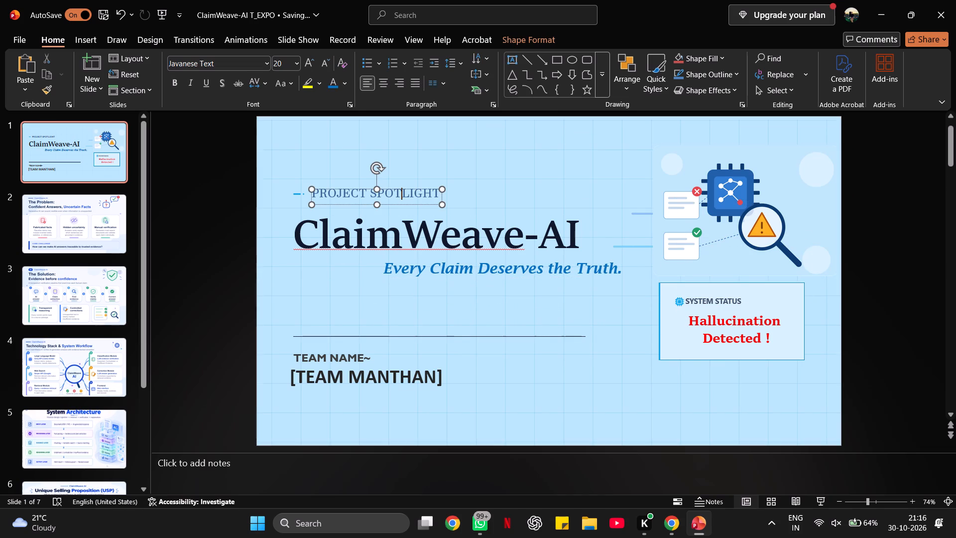
double_click(404, 192)
double_click(404, 192)
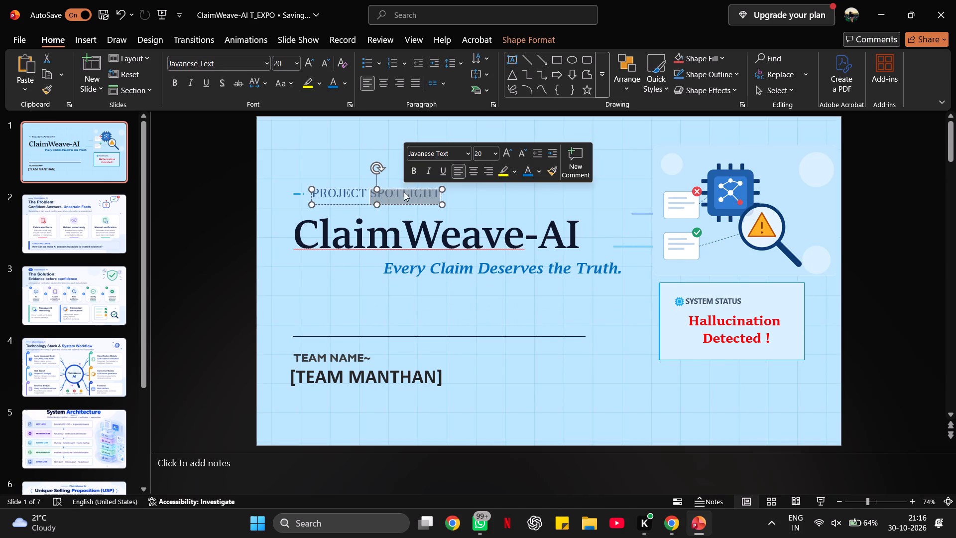
triple_click(404, 192)
click(404, 192)
double_click(406, 189)
triple_click(405, 194)
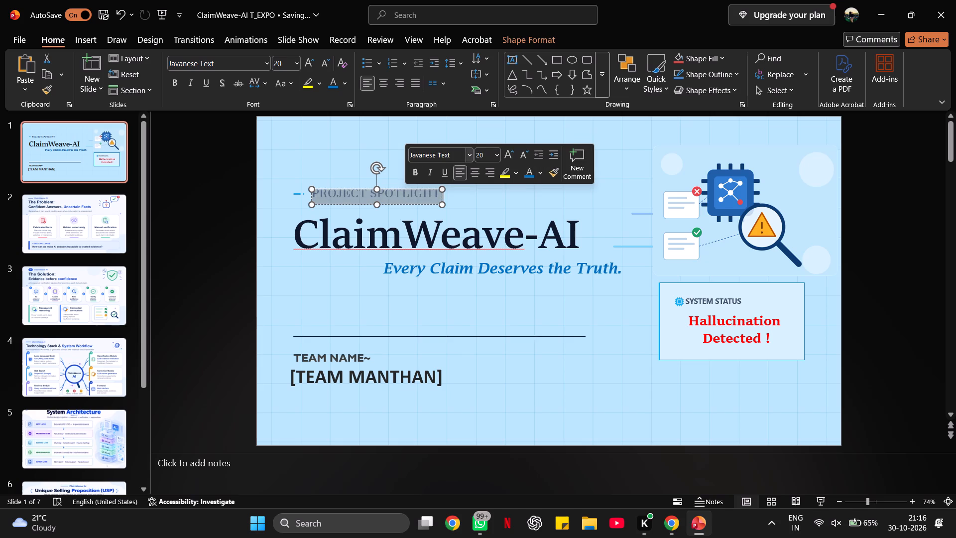
click(468, 156)
scroll(483, 441, down, 1)
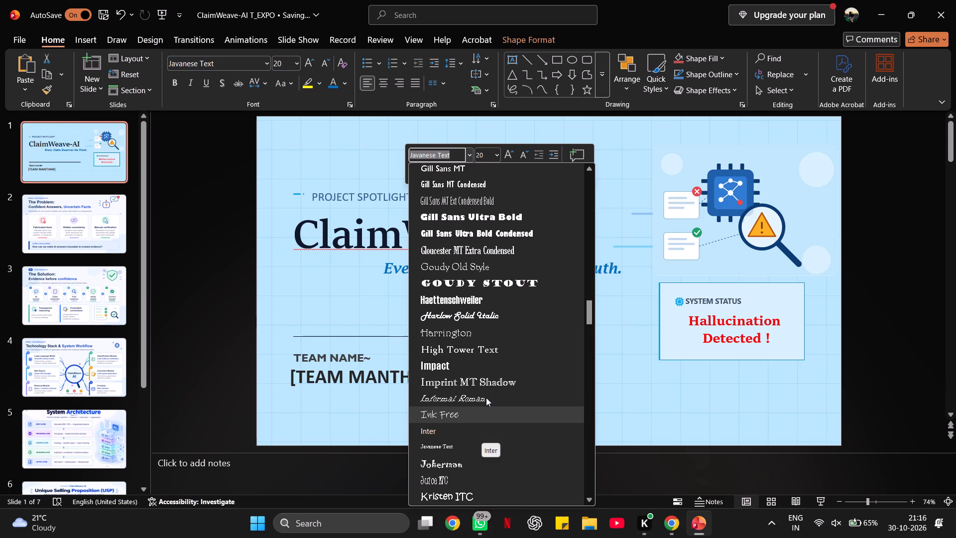
click(491, 386)
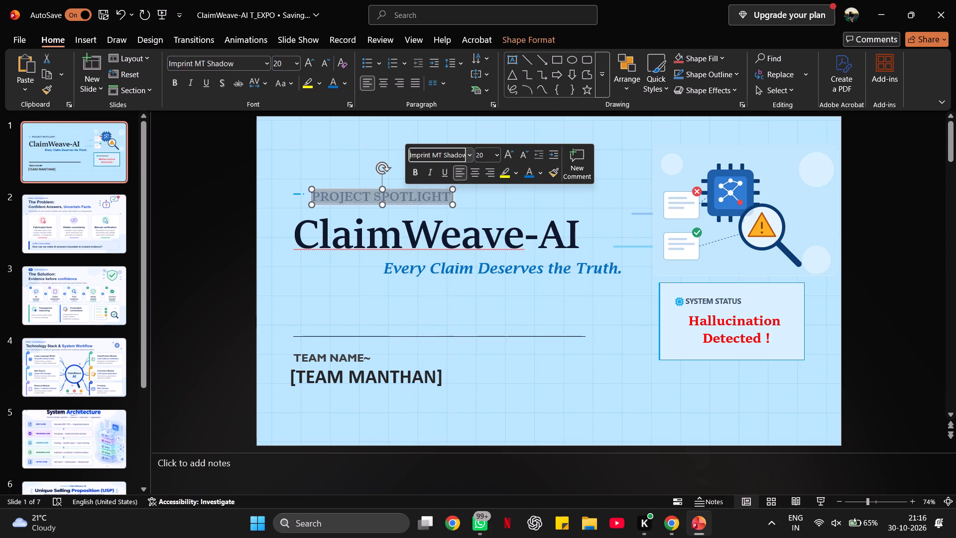
click(519, 377)
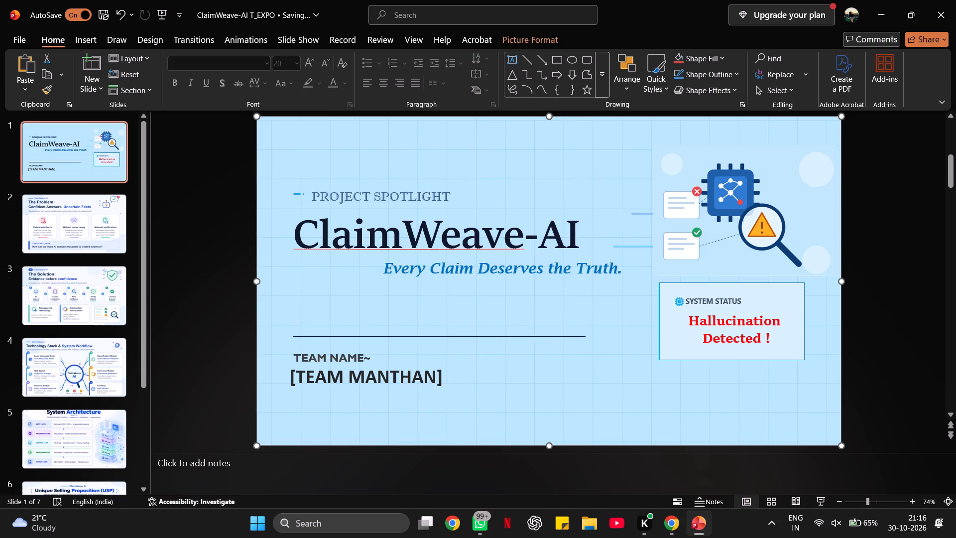
Italicize the word STATUS in the SYSTEM STATUS label above "Hallucination Detected !".
click(734, 331)
click(776, 300)
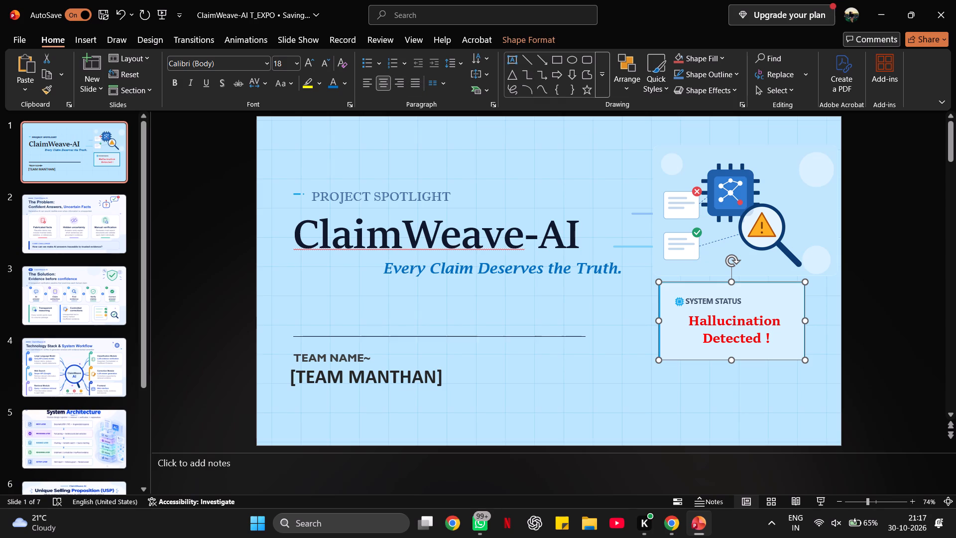
click(734, 299)
double_click(734, 299)
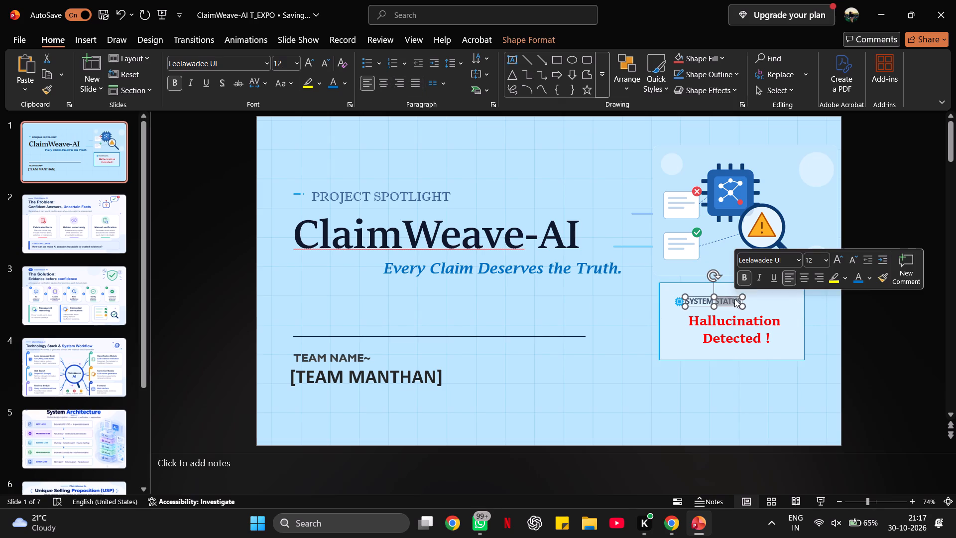
click(764, 277)
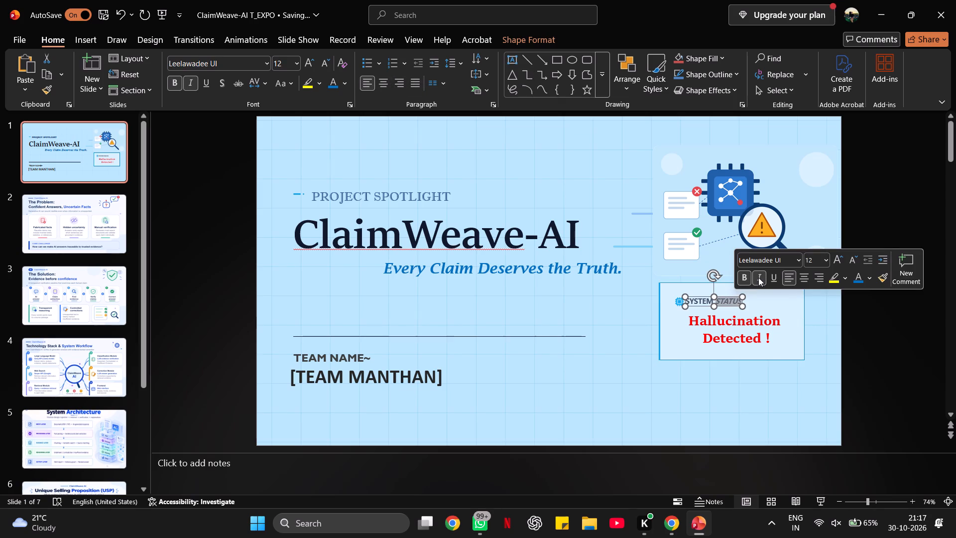
Remove the italics from the word STATUS in the SYSTEM STATUS label.
click(754, 278)
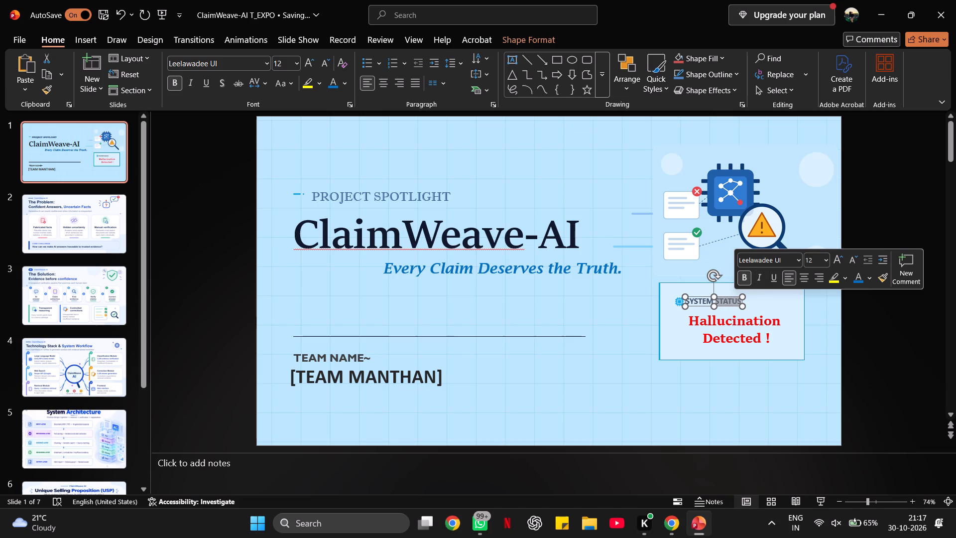
Set the font size of the whole SYSTEM STATUS label above "Hallucination Detected !" to 14.
triple_click(703, 301)
click(703, 301)
double_click(703, 301)
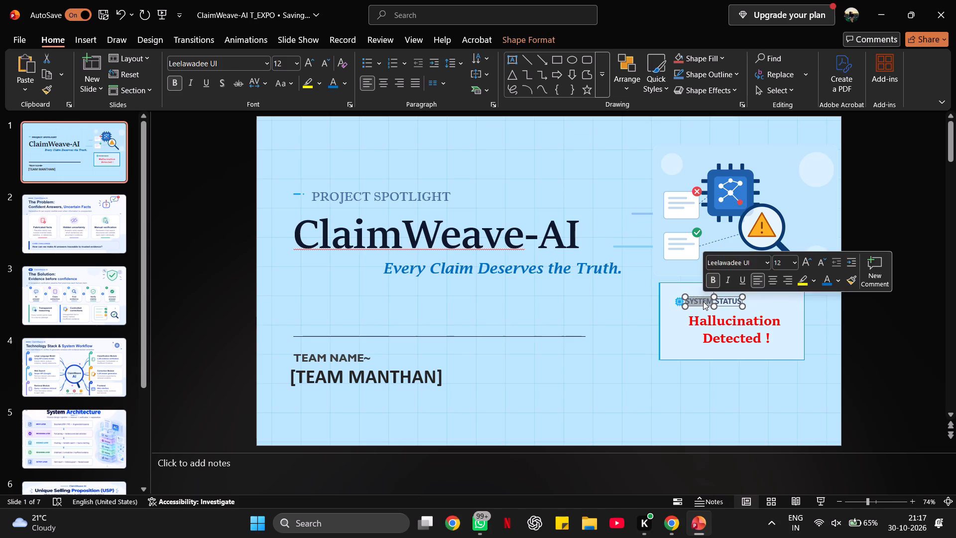
double_click(703, 301)
triple_click(703, 301)
click(703, 301)
click(703, 301)
click(792, 269)
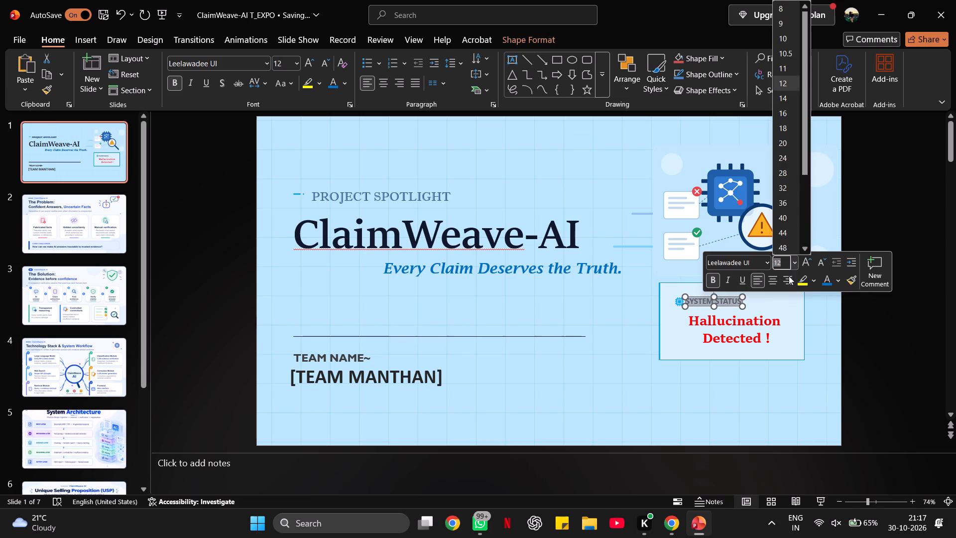
click(787, 98)
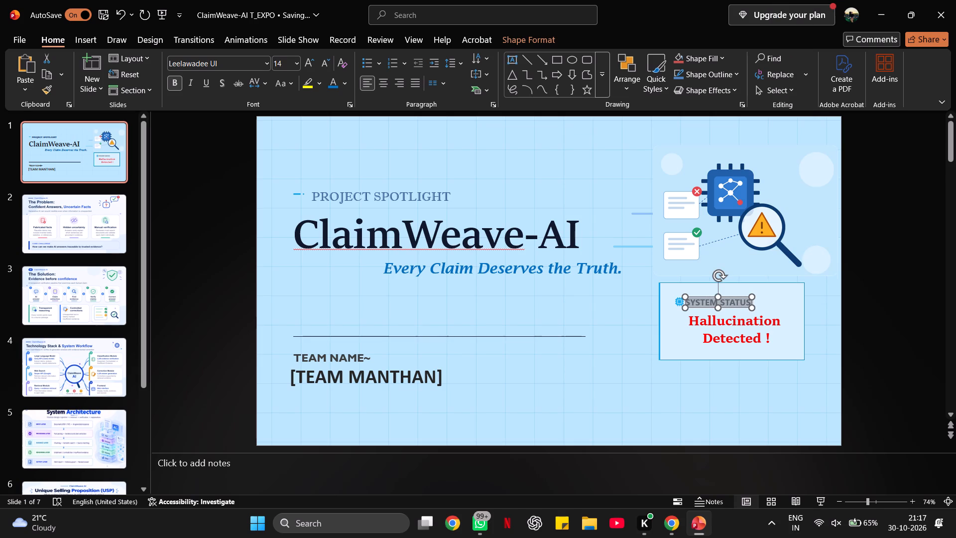
click(737, 309)
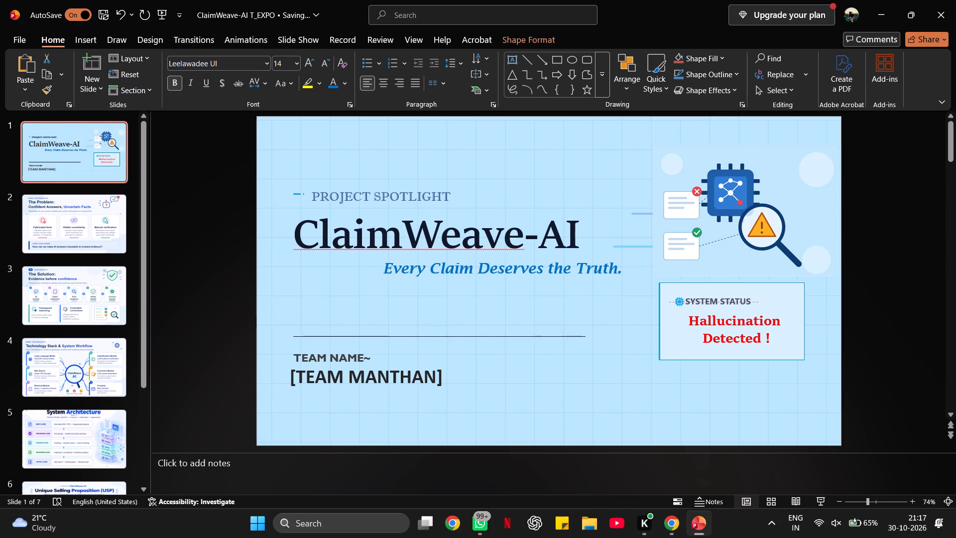
click(730, 333)
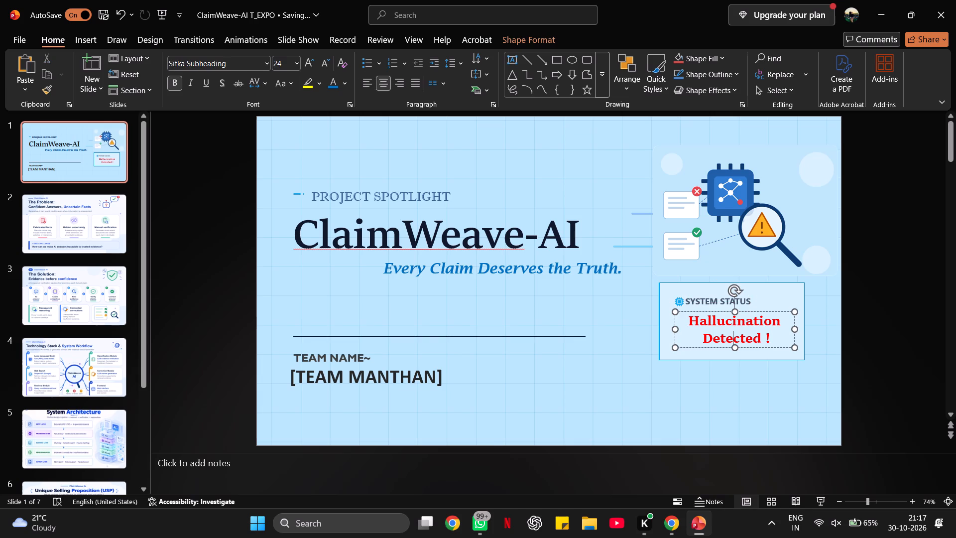
click(748, 375)
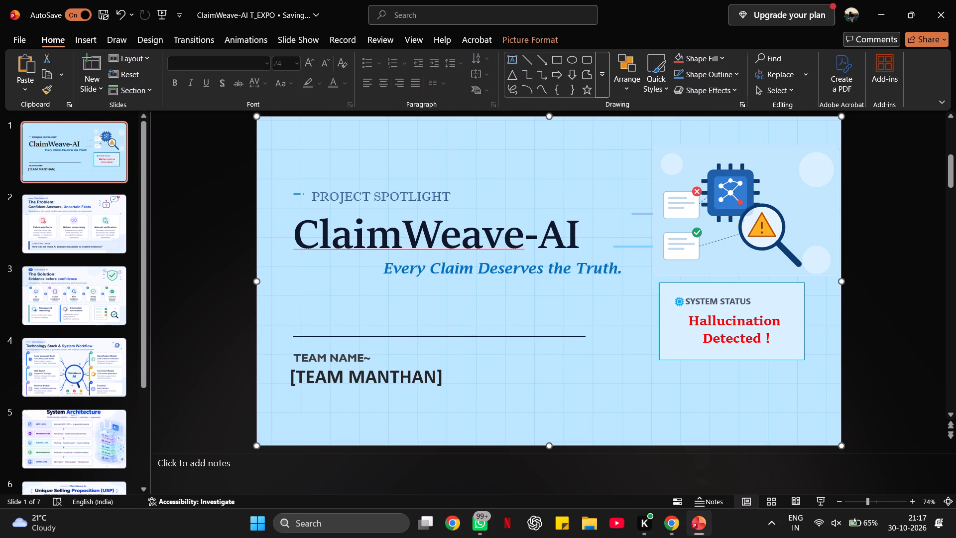
click(530, 269)
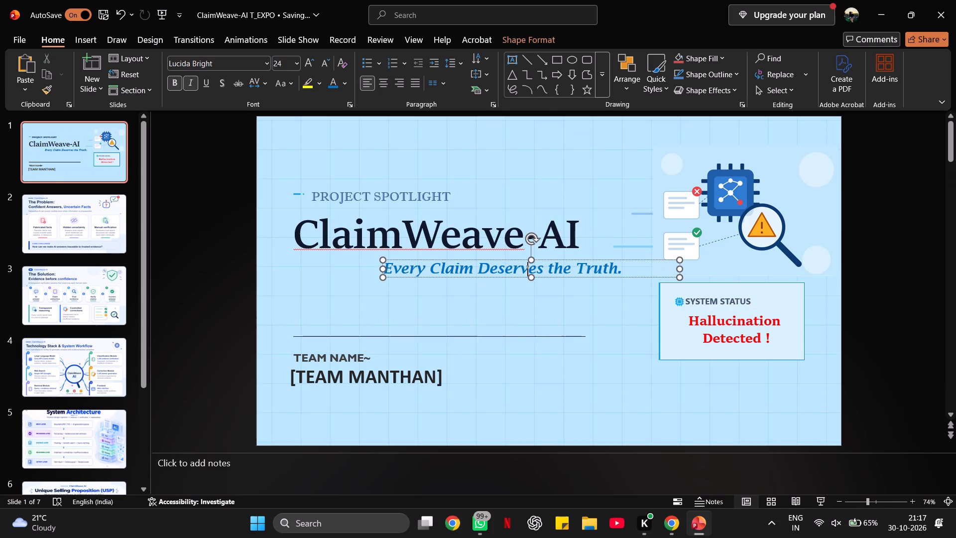
Replace the word SYSTEM with CLAIM in the status label so it reads CLAIM STATUS.
click(714, 303)
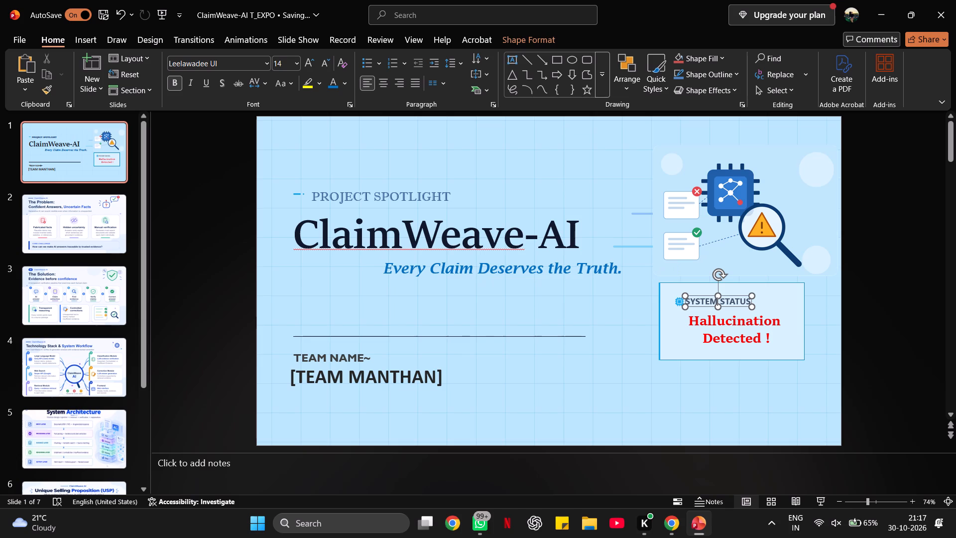
key(BackSpace)
key(BackSpace)
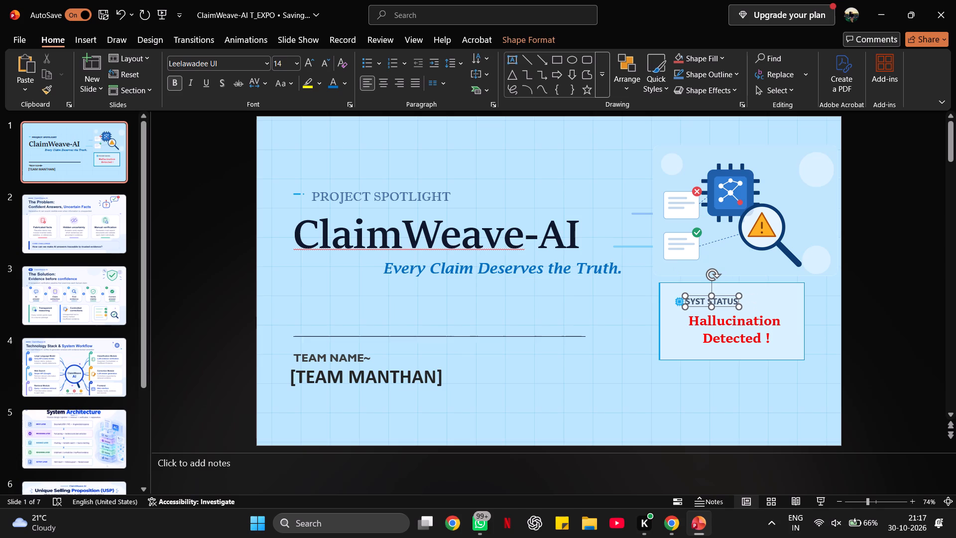
key(BackSpace)
key(BackSpace)
key(BackSpace)
key(BackSpace)
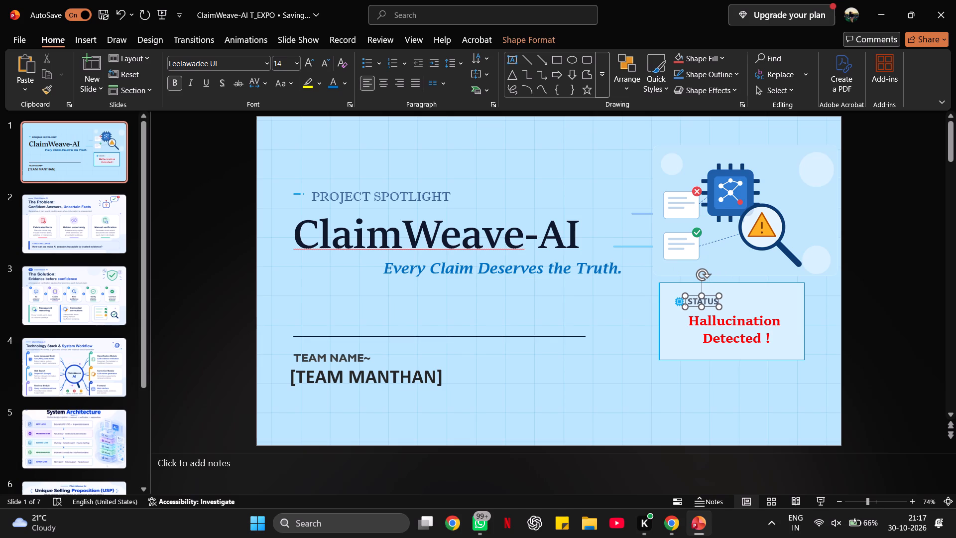
text(CLAIM)
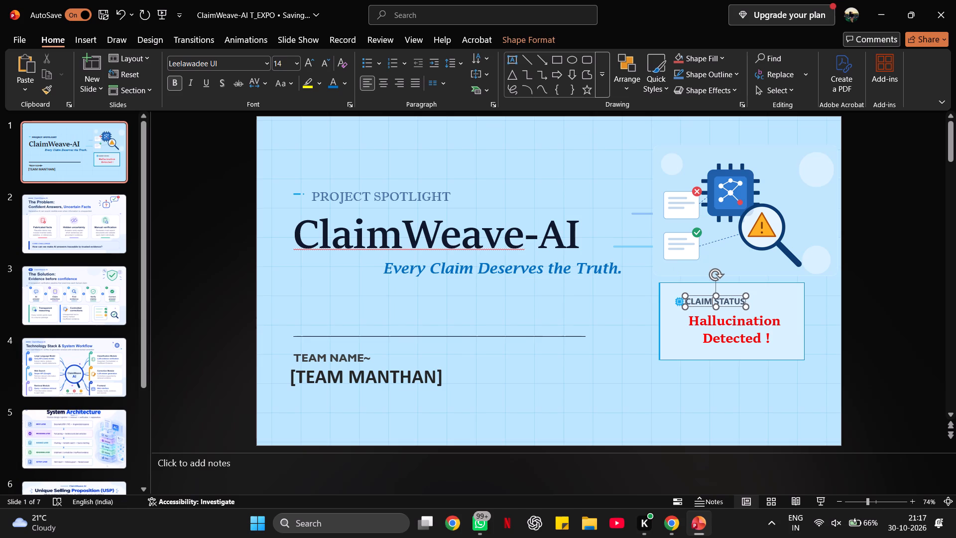
click(732, 373)
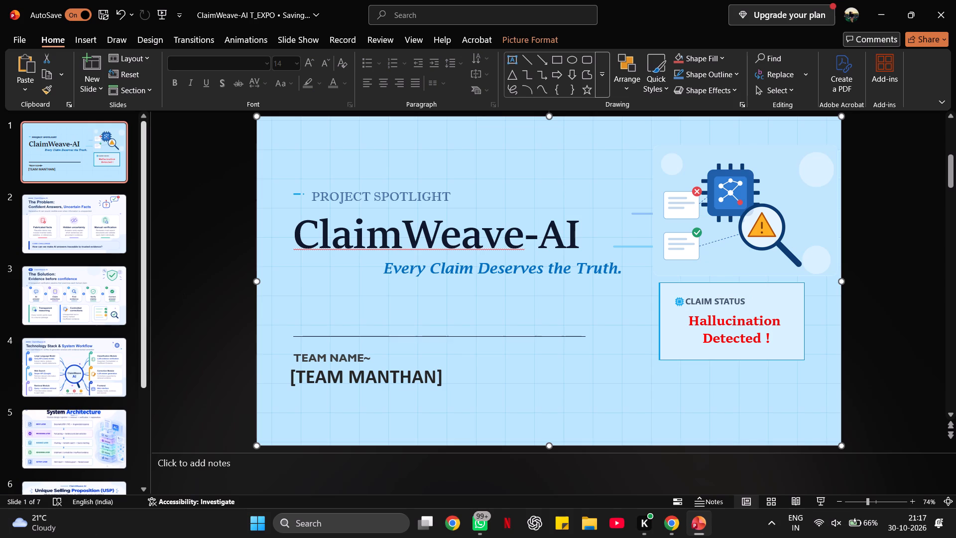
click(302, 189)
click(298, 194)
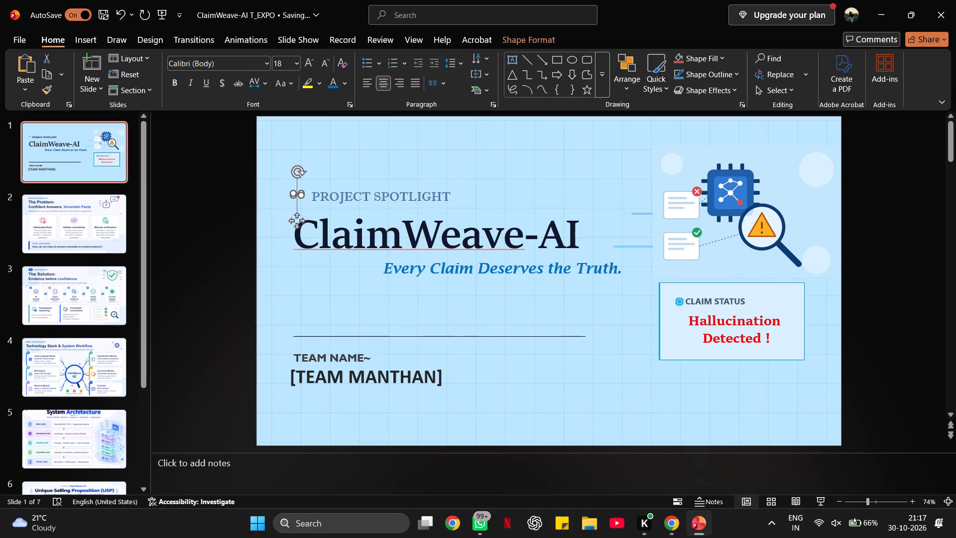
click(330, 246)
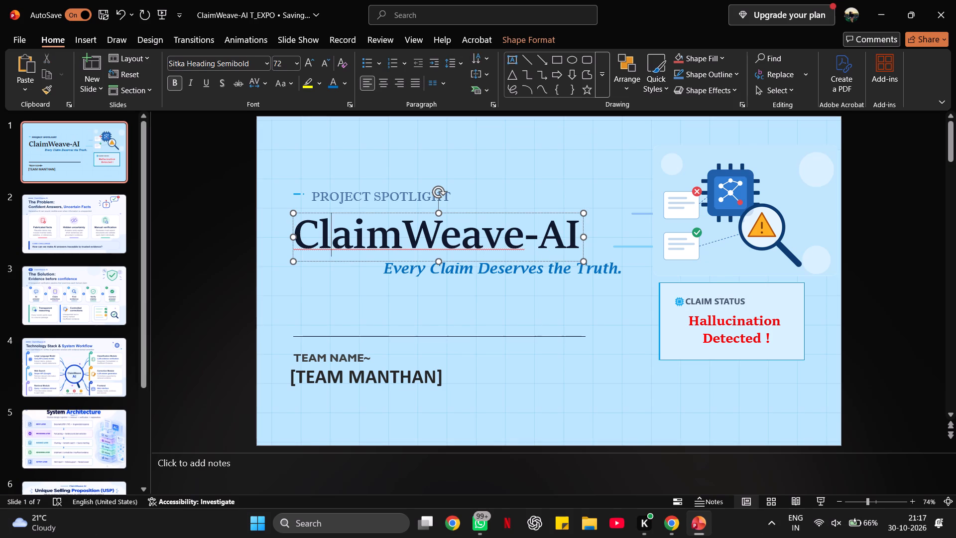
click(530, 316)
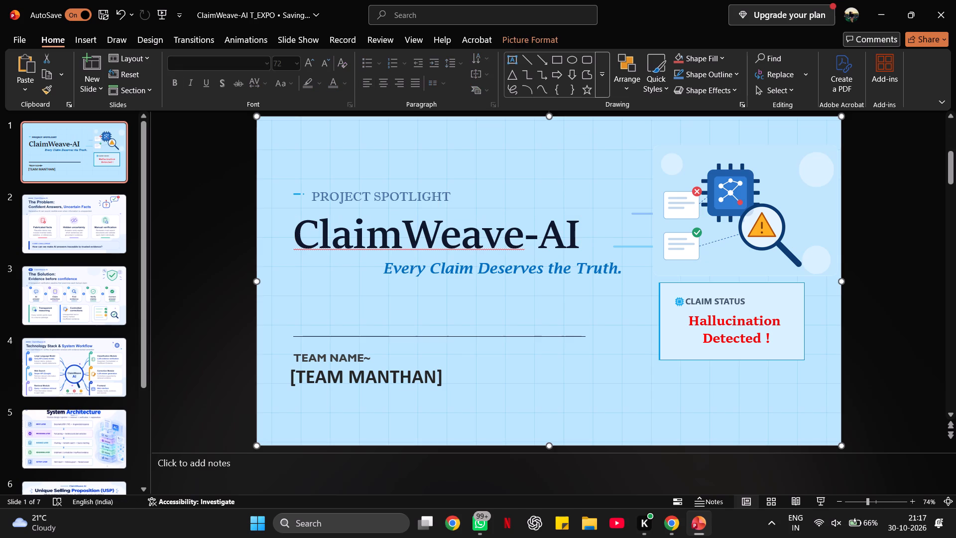
Replace the hyphen in the ClaimWeave-AI title with a space so it reads ClaimWeave AI.
click(463, 244)
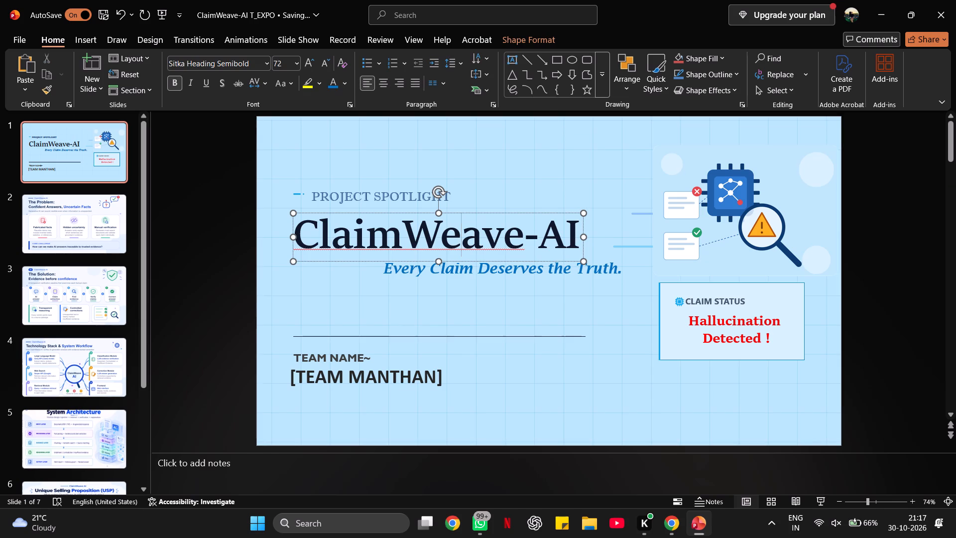
click(539, 237)
key(BackSpace)
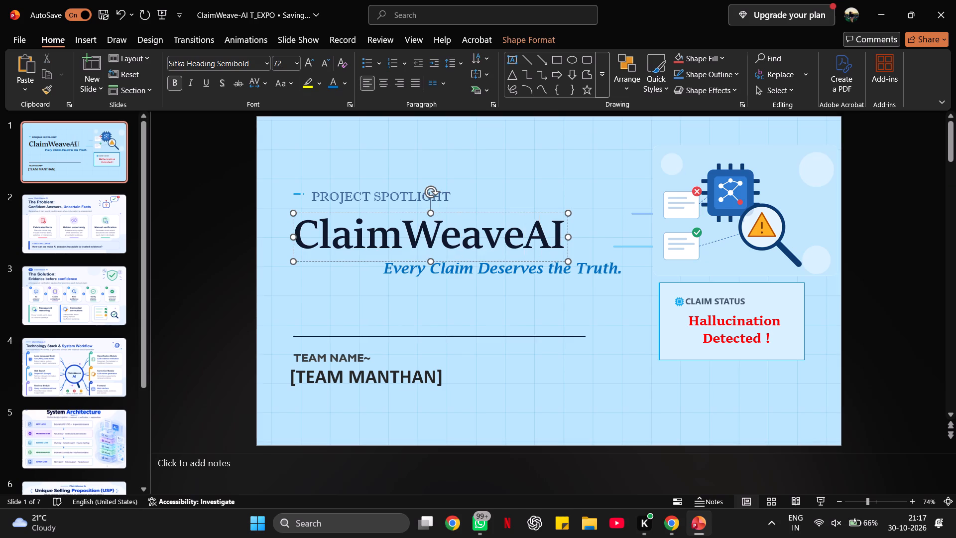
key(space)
click(537, 309)
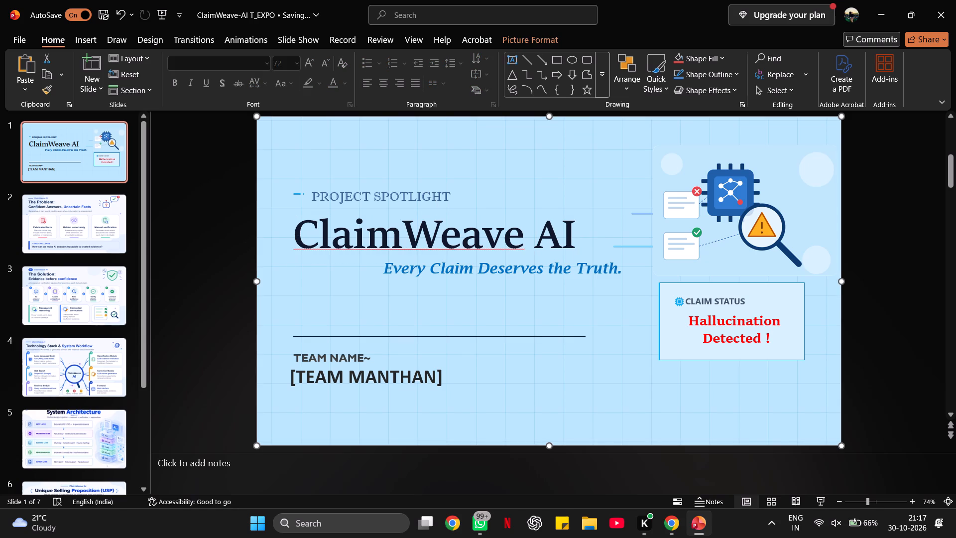
click(486, 250)
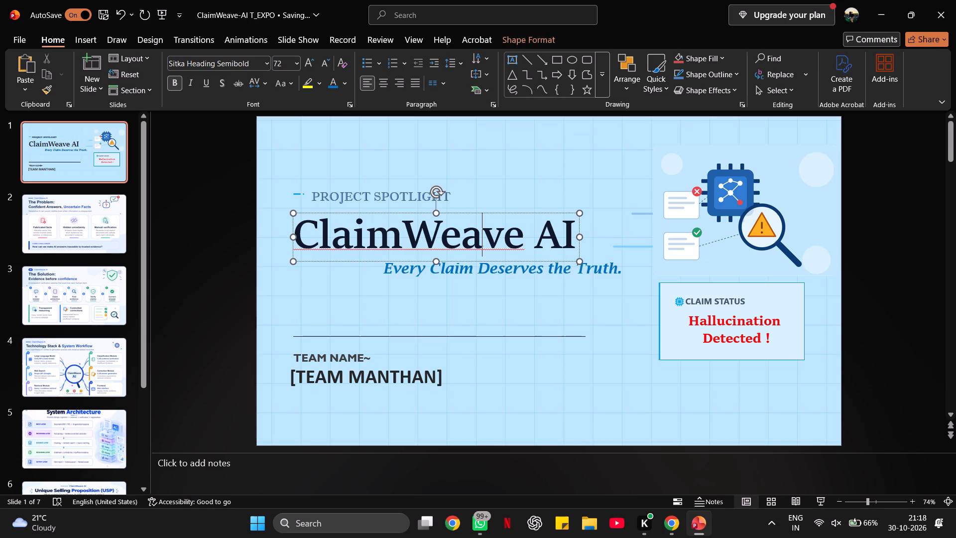
click(496, 273)
click(500, 332)
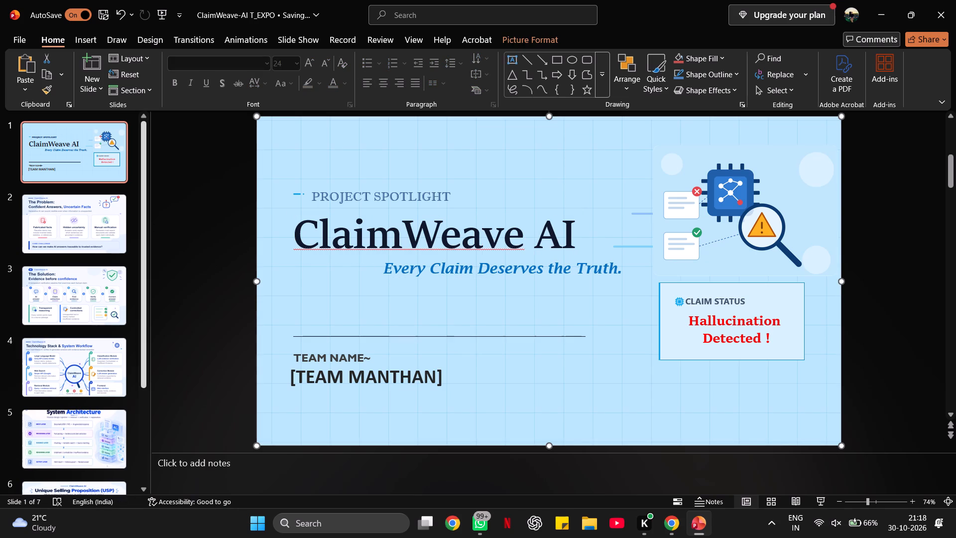
Save the presentation.
key(ctrl+s)
click(524, 392)
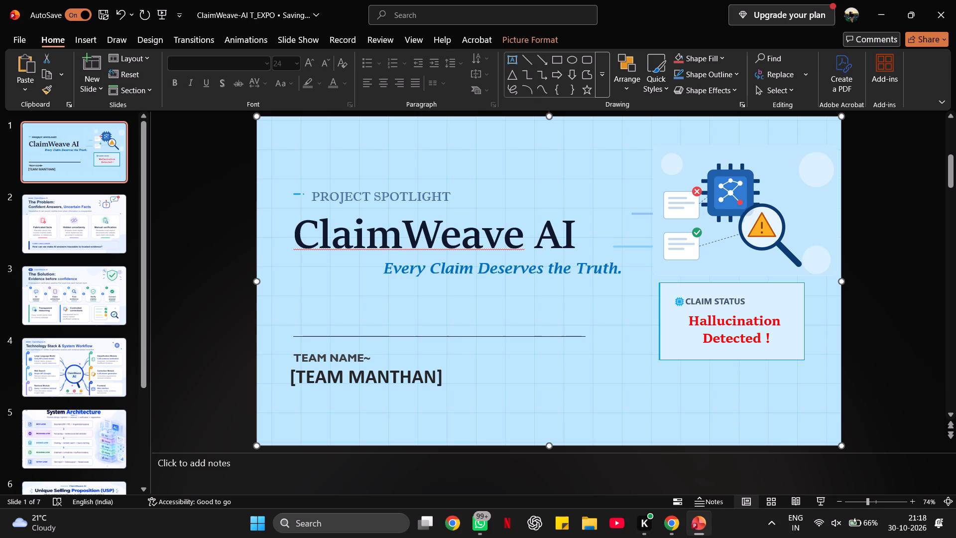
Skim the slide thumbnails from the title slide through the Thank You slide and back to the start.
click(111, 230)
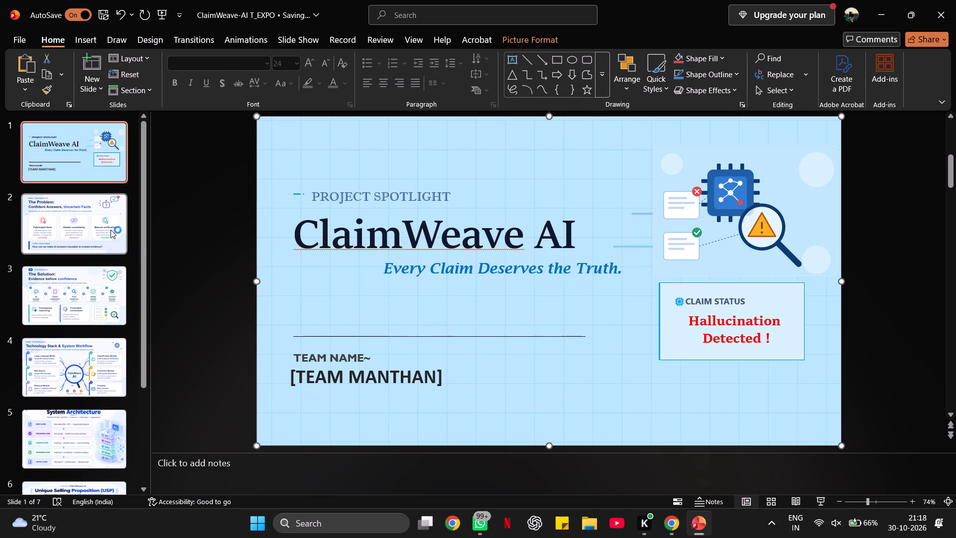
click(87, 299)
click(69, 163)
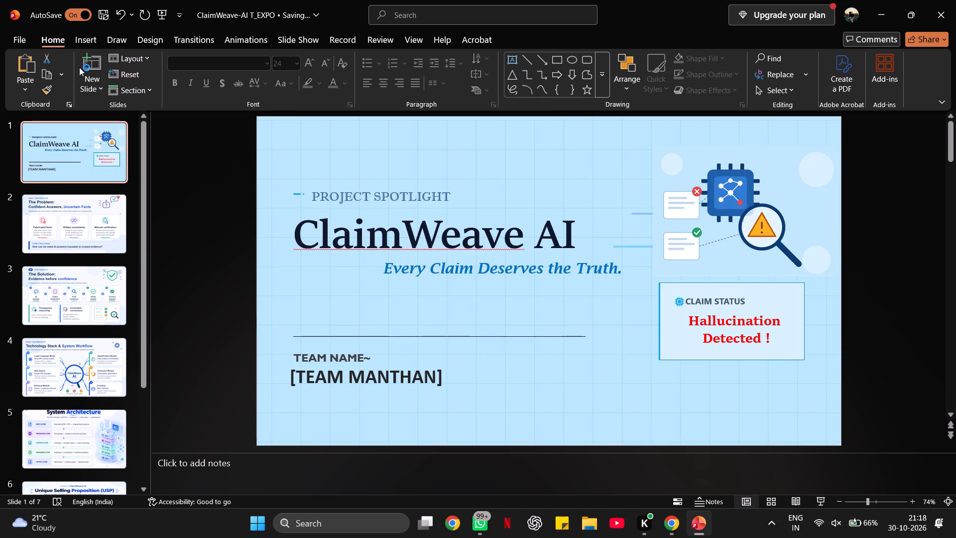
scroll(107, 411, down, 7)
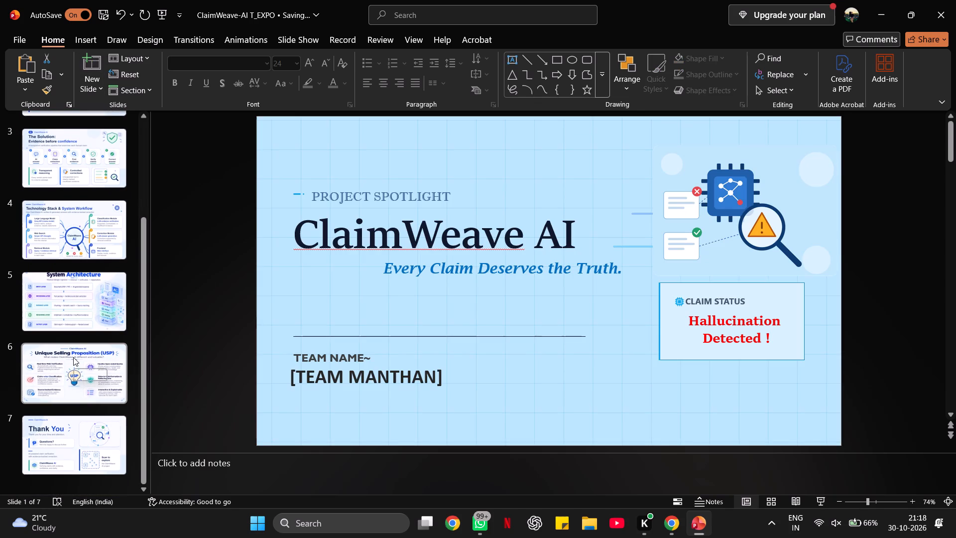
scroll(64, 319, up, 4)
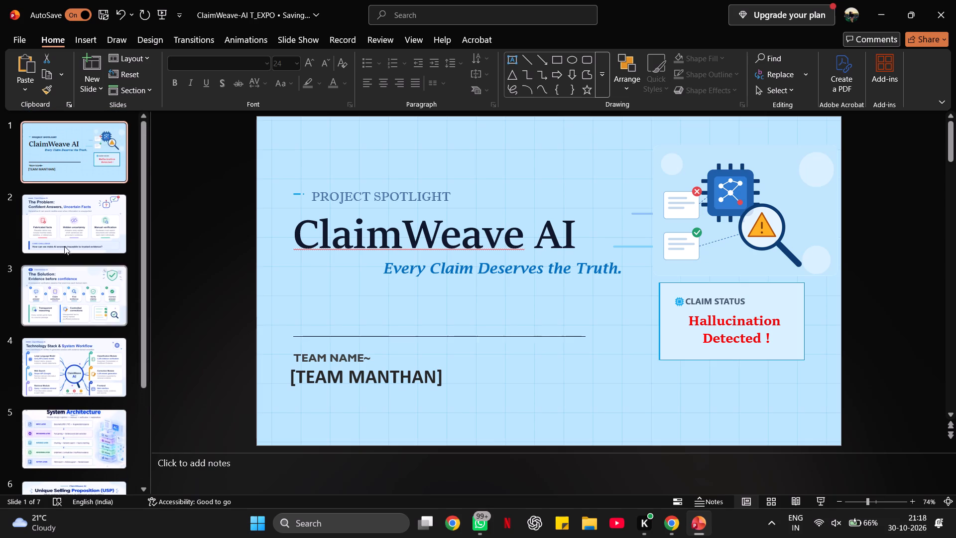
scroll(98, 326, down, 5)
scroll(75, 400, up, 11)
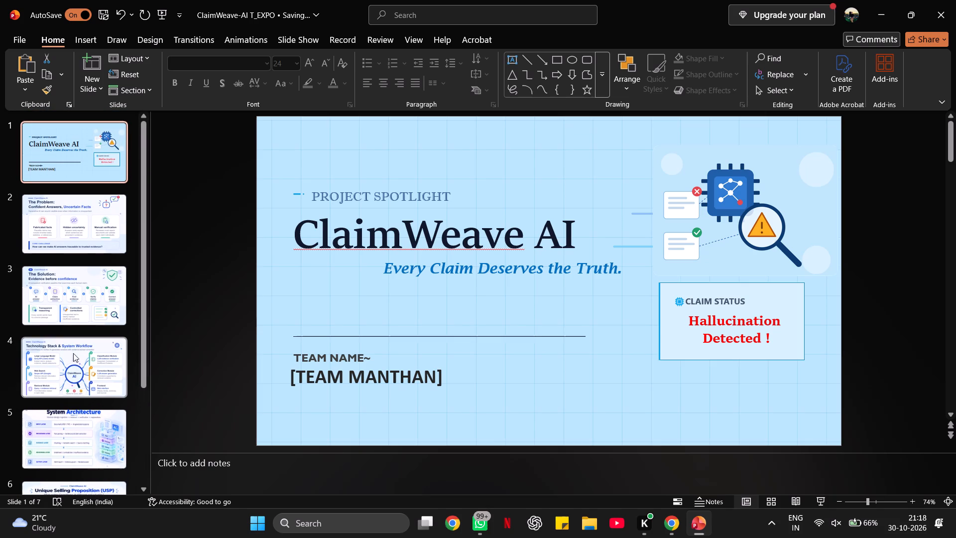
Review slides 2 through 7 one by one, from The Problem slide to the Thank You slide.
click(69, 209)
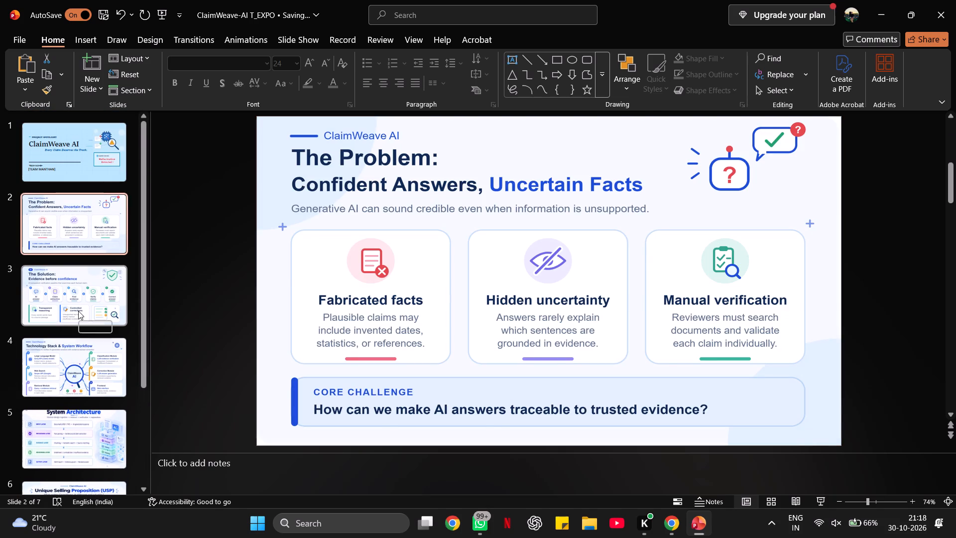
click(78, 311)
click(78, 373)
scroll(78, 373, down, 1)
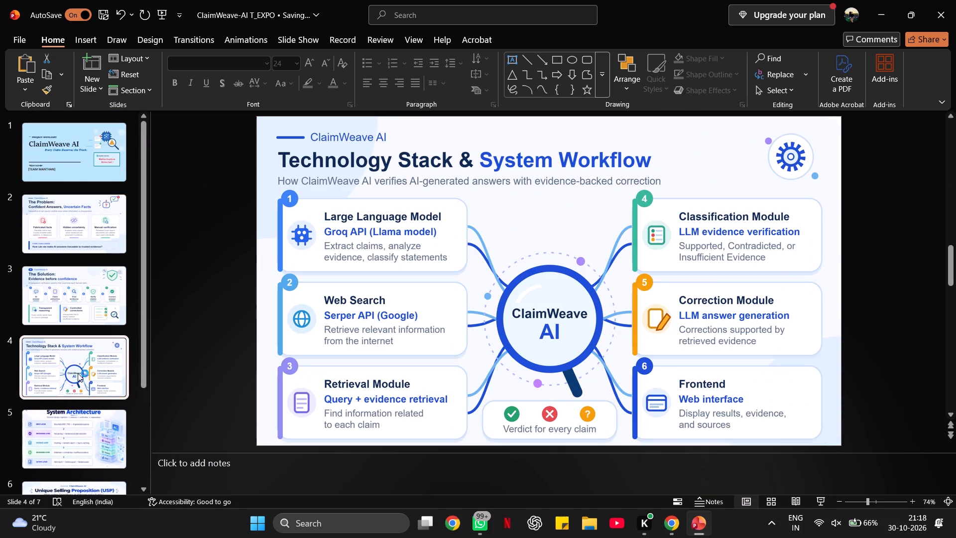
scroll(78, 373, down, 1)
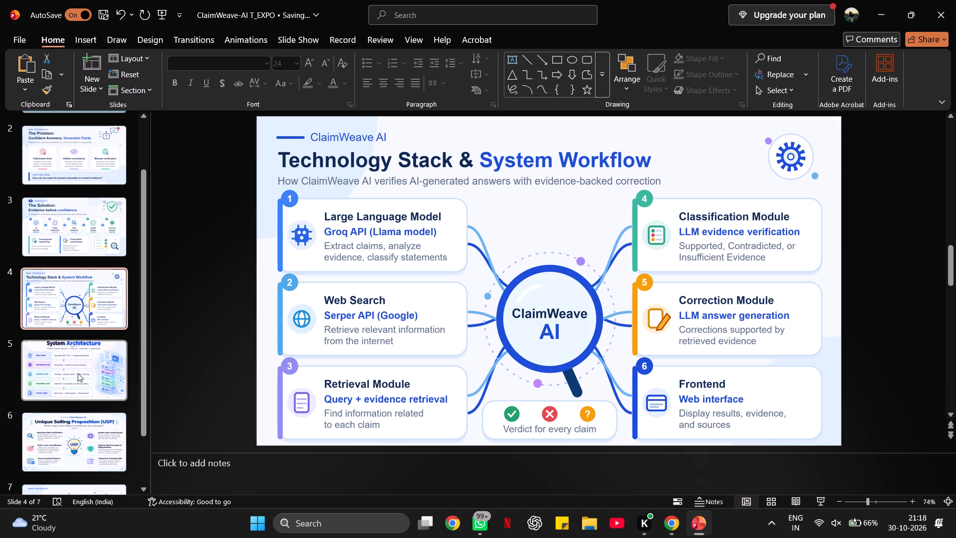
click(492, 293)
click(492, 292)
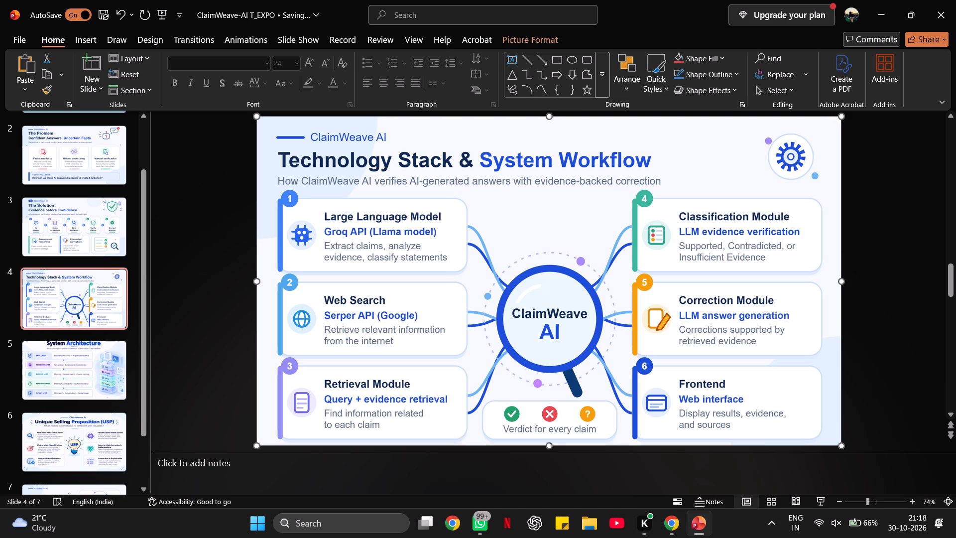
click(88, 350)
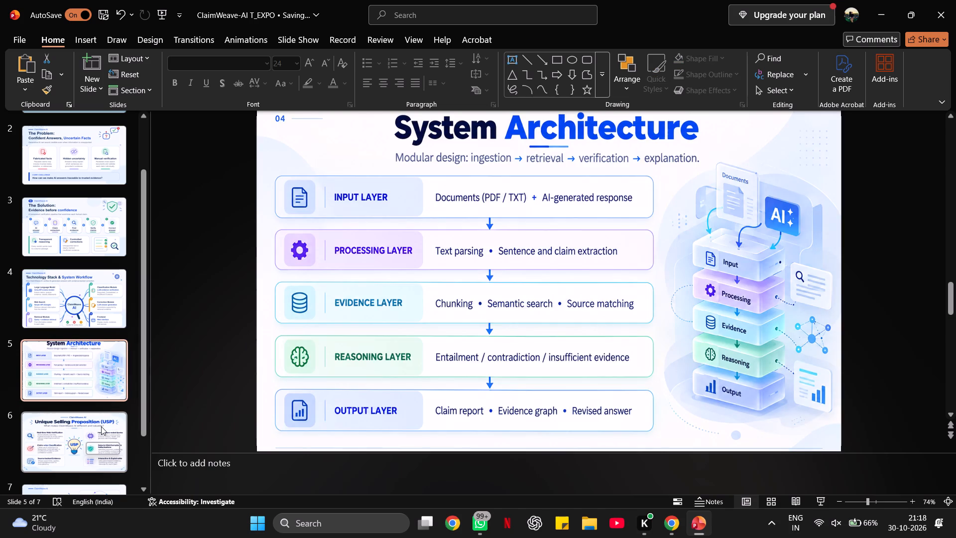
click(549, 372)
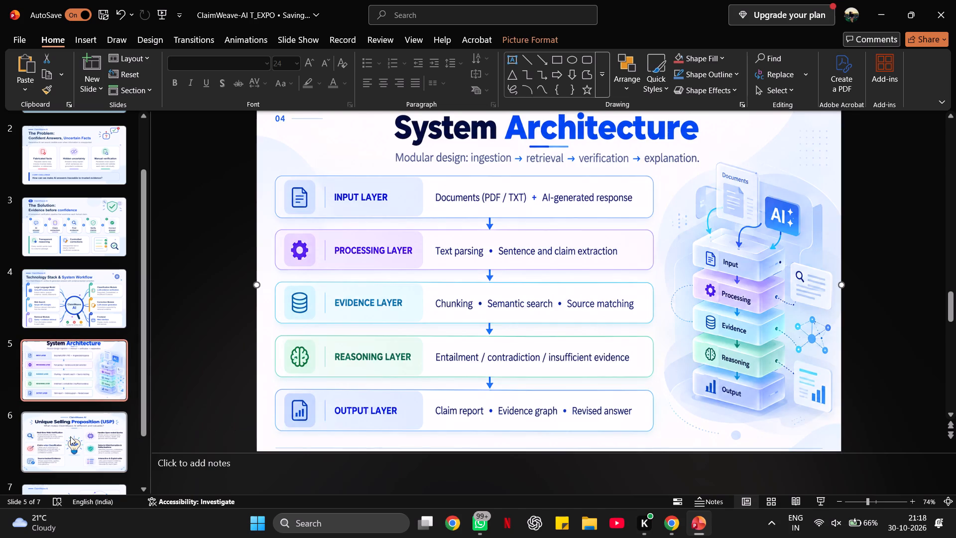
click(70, 436)
scroll(70, 436, down, 1)
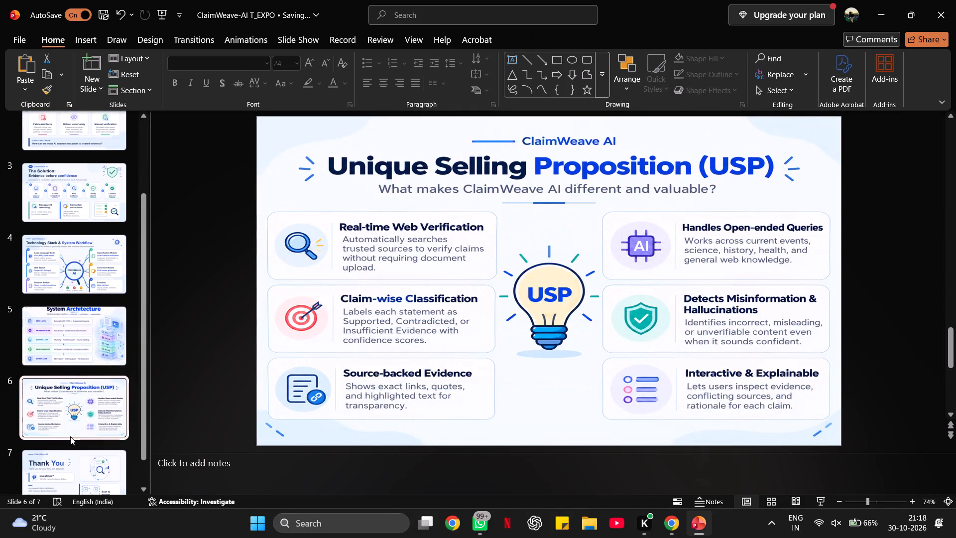
scroll(70, 436, down, 1)
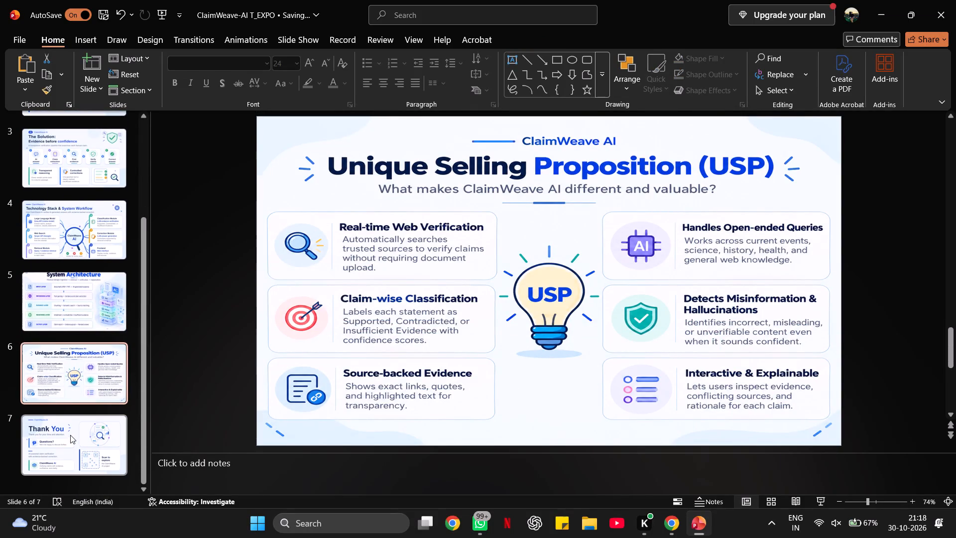
click(73, 435)
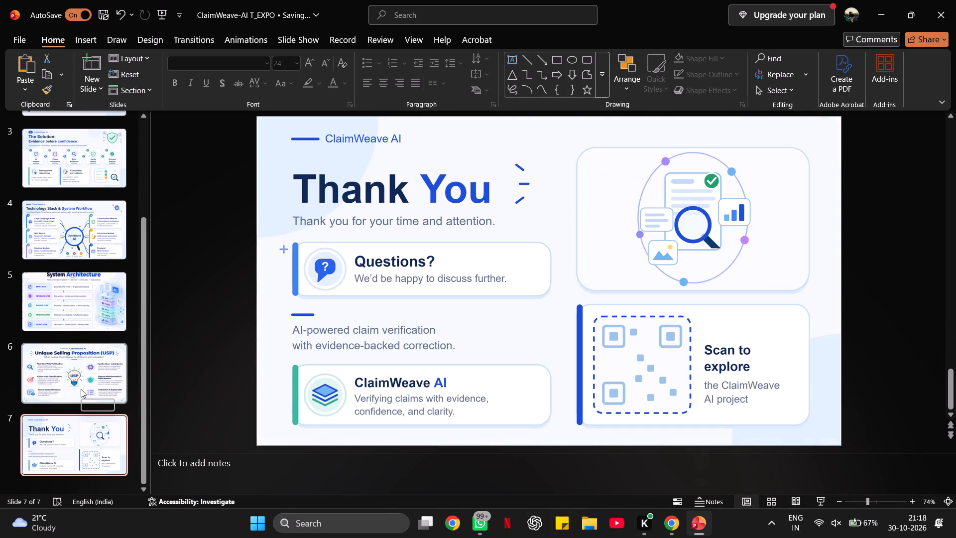
click(492, 280)
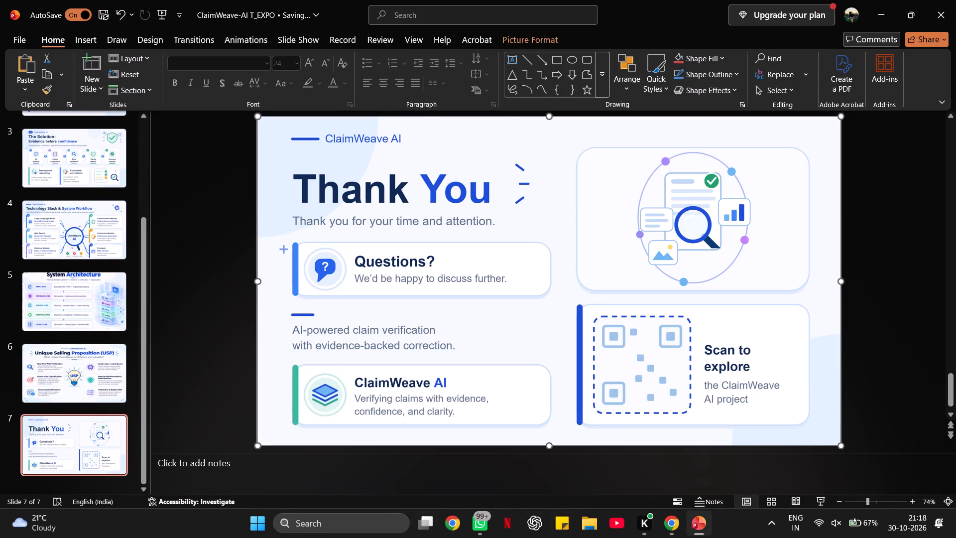
click(716, 226)
Go through the deck again from the title slide to the System Architecture slide, checking each slide's content.
scroll(199, 258, up, 4)
scroll(0, 301, up, 7)
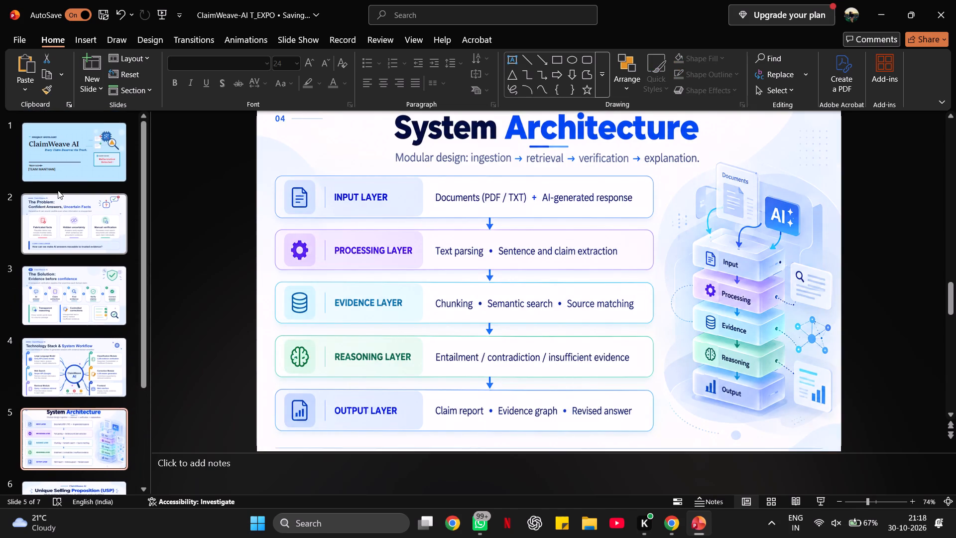
click(85, 143)
click(89, 229)
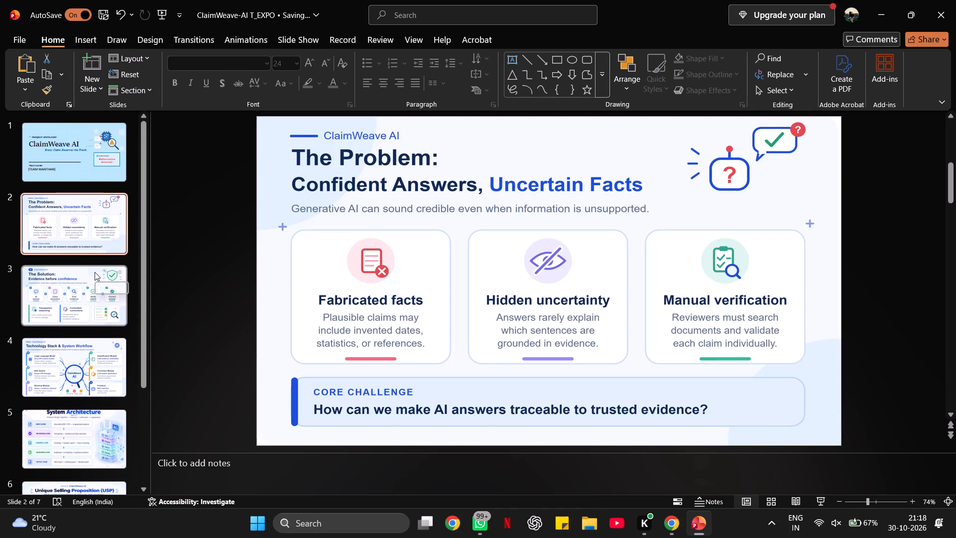
click(88, 281)
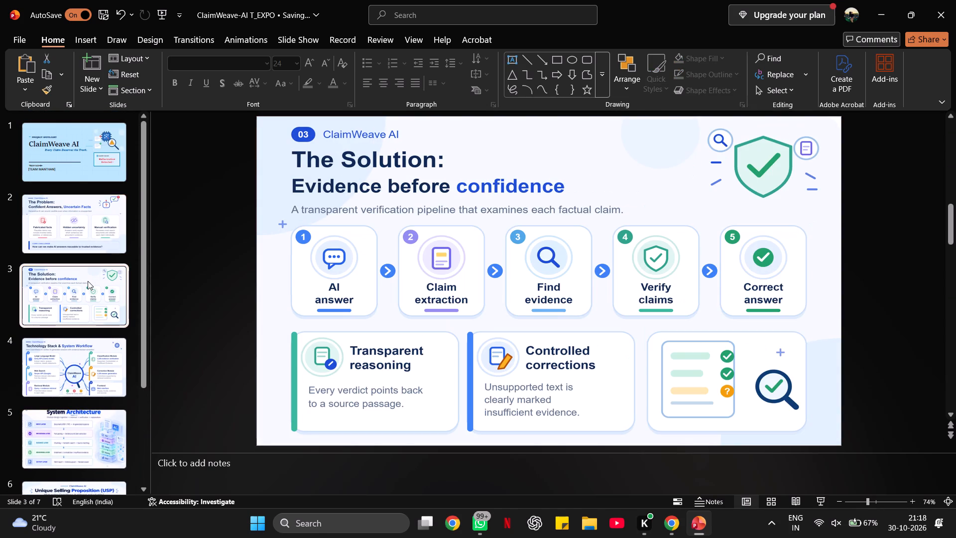
click(73, 335)
click(78, 374)
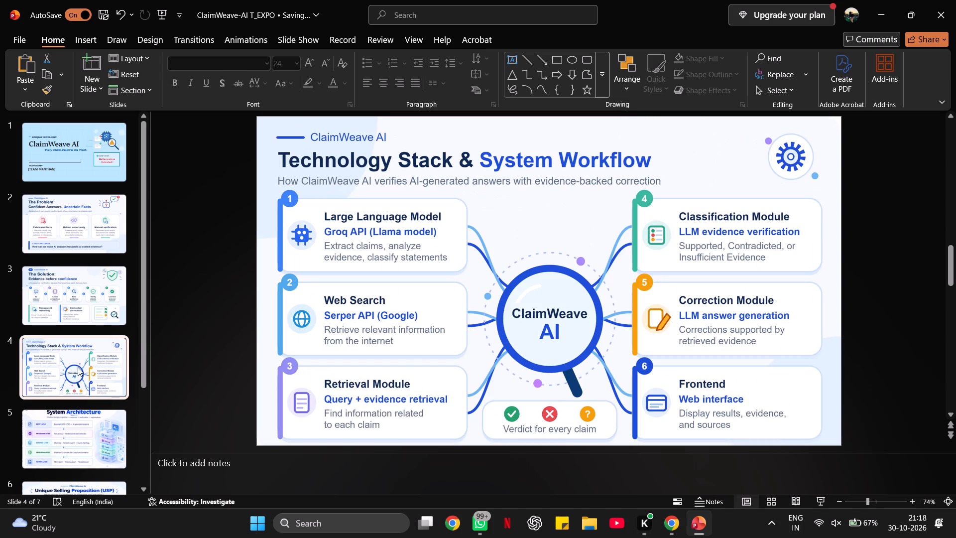
scroll(78, 367, down, 1)
click(57, 388)
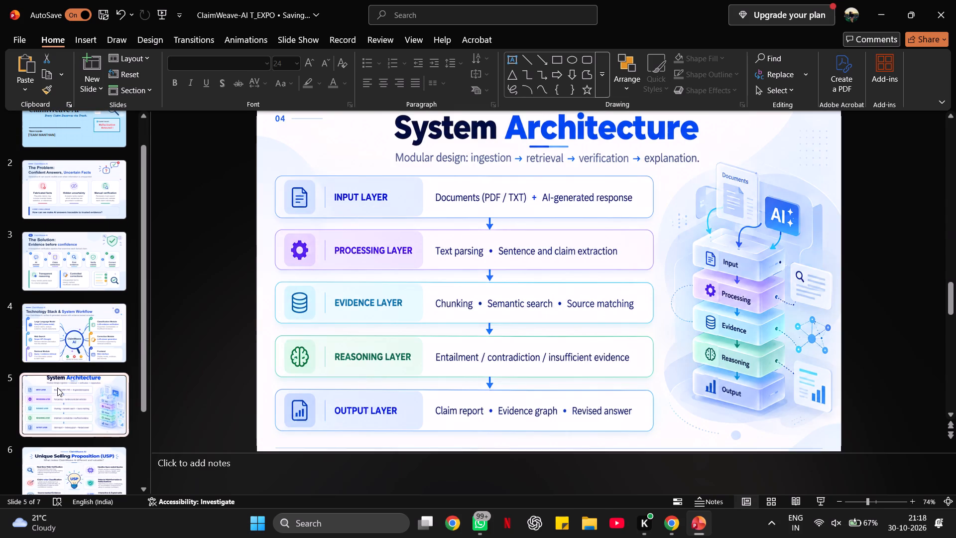
scroll(57, 388, down, 2)
scroll(57, 388, up, 1)
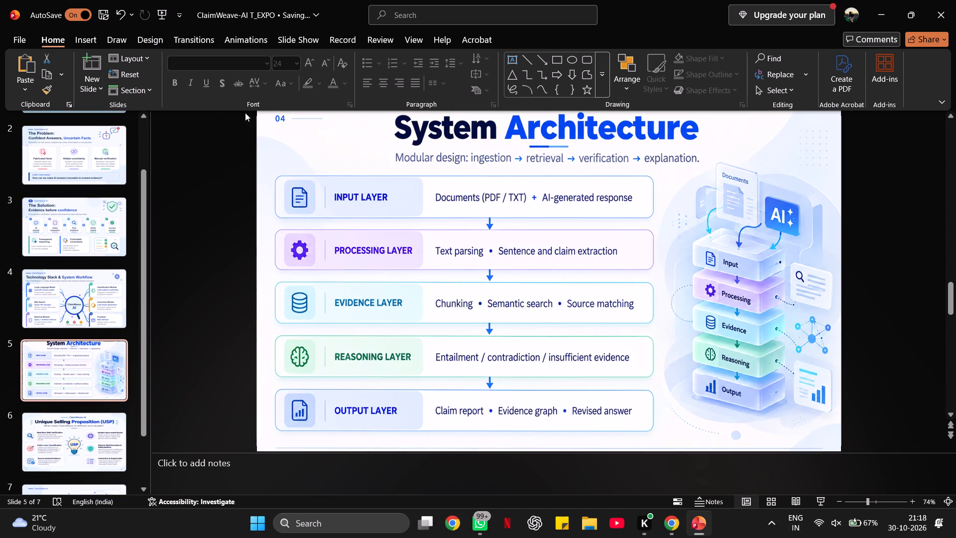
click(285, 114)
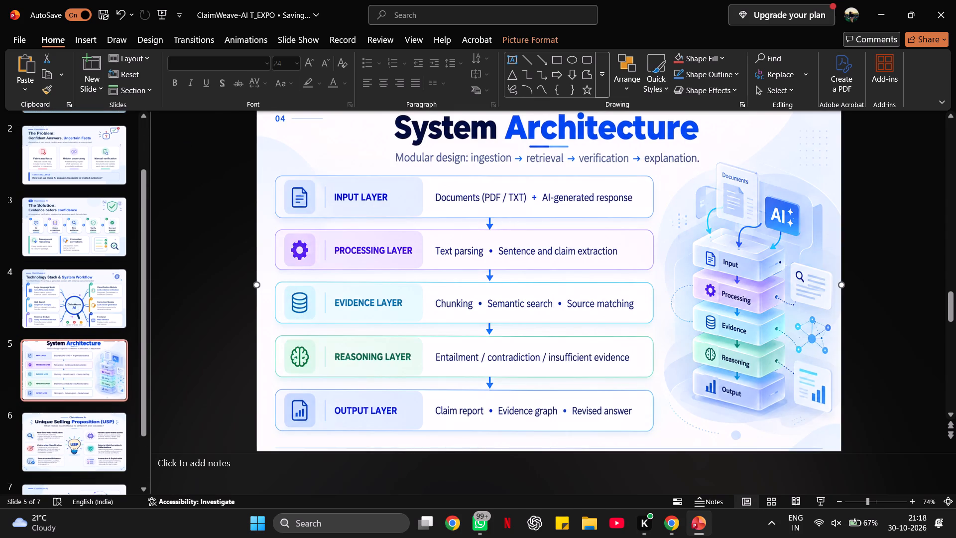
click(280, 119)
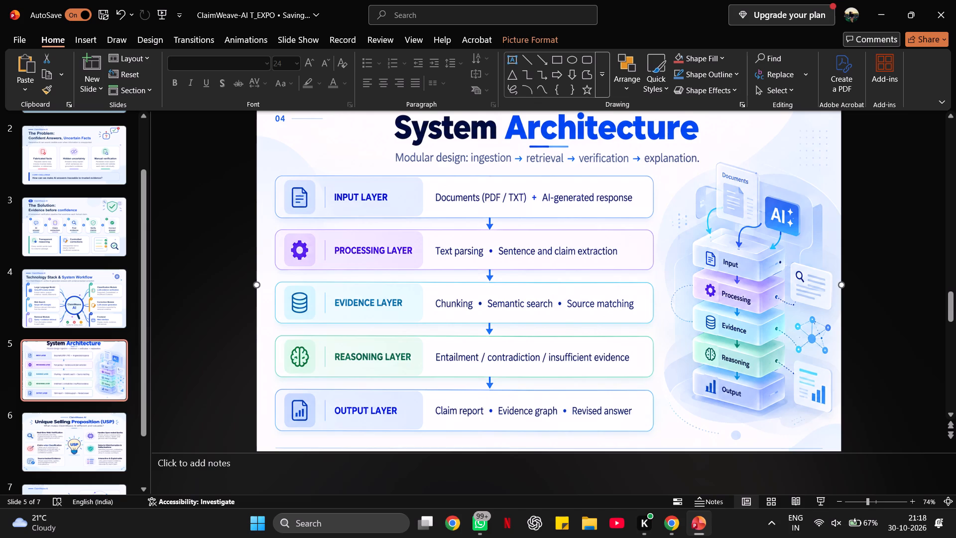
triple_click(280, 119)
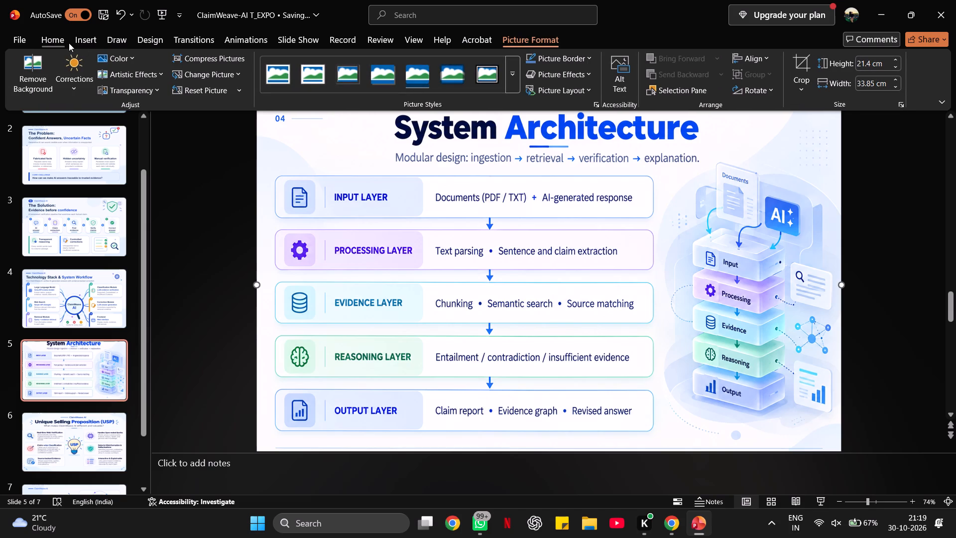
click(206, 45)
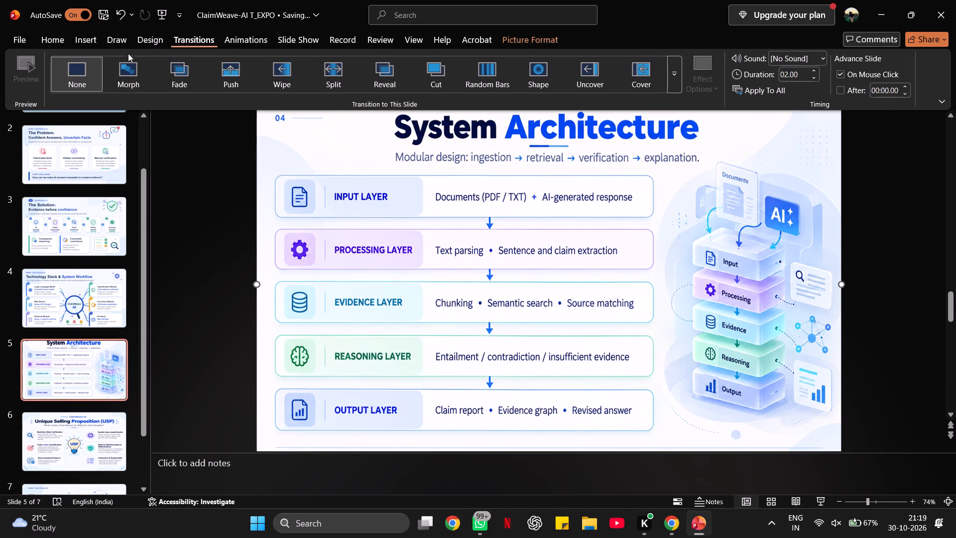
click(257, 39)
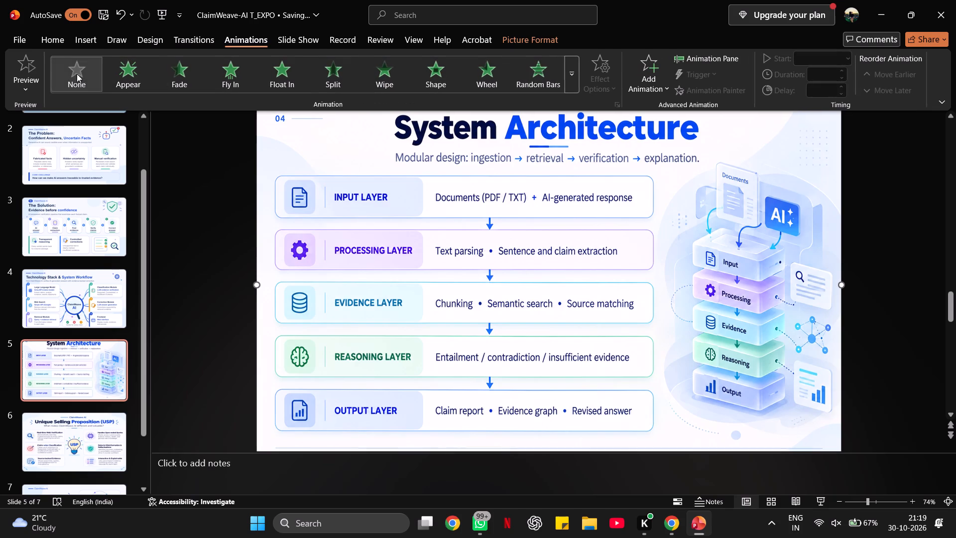
Play the slide show from the beginning through the final Thank You slide, and return to editing.
click(307, 50)
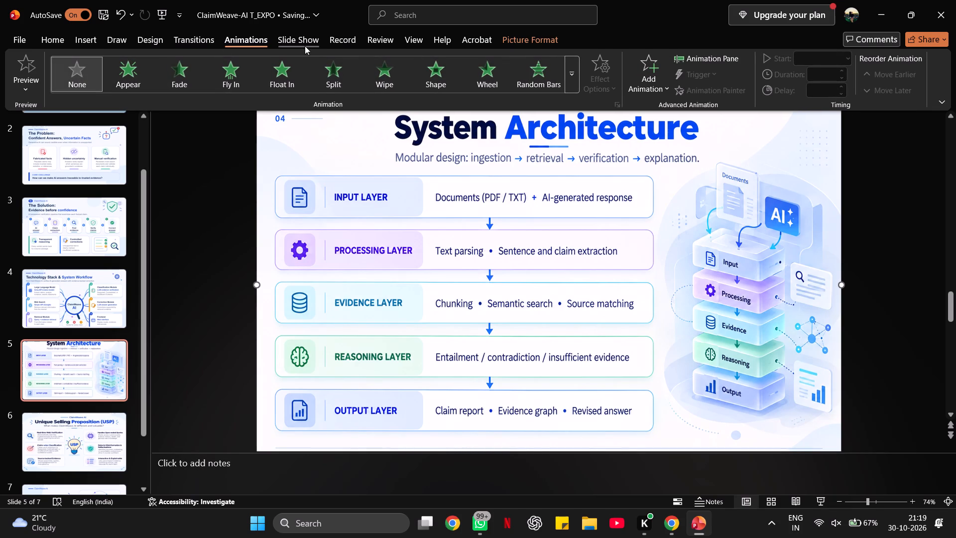
click(304, 42)
click(41, 93)
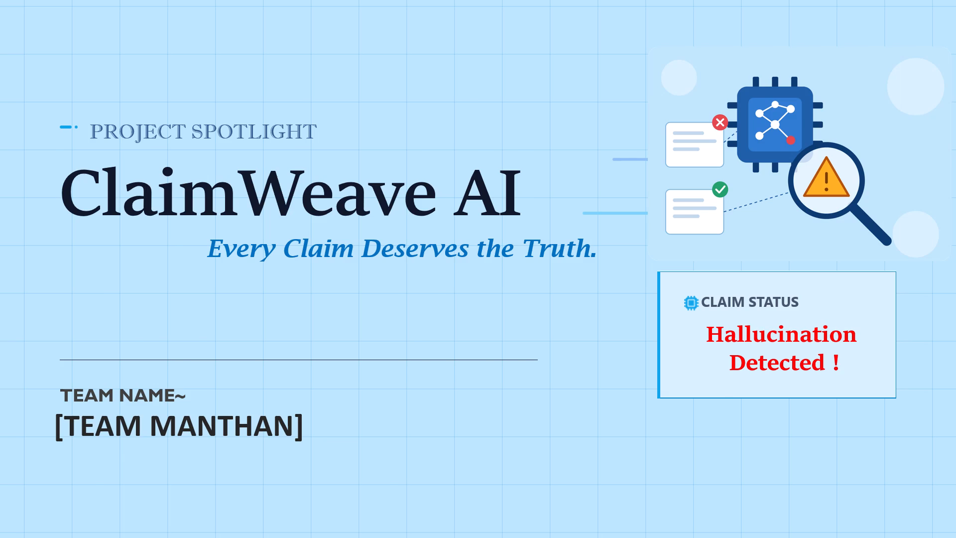
key(Return)
key(Return)
key(Return)
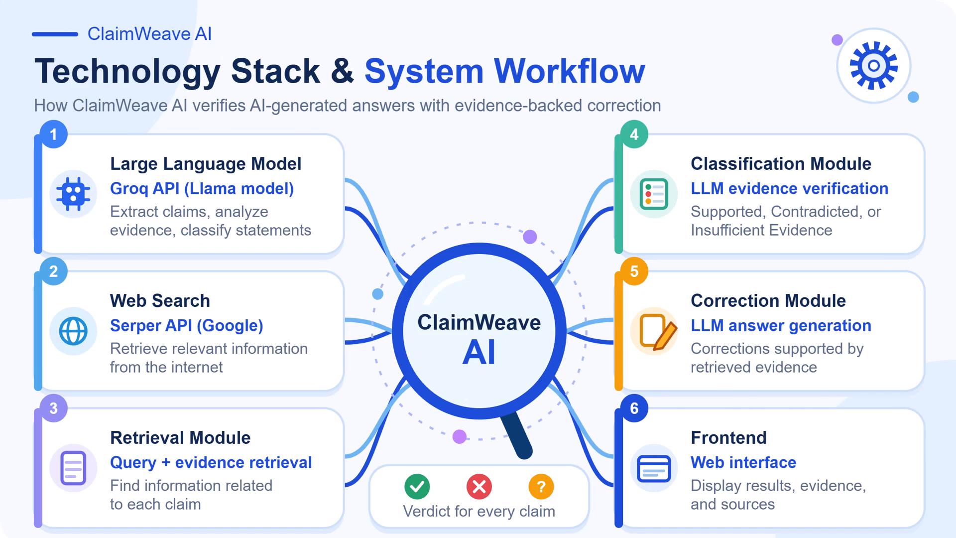
key(Return)
key(Return)
key(Return)
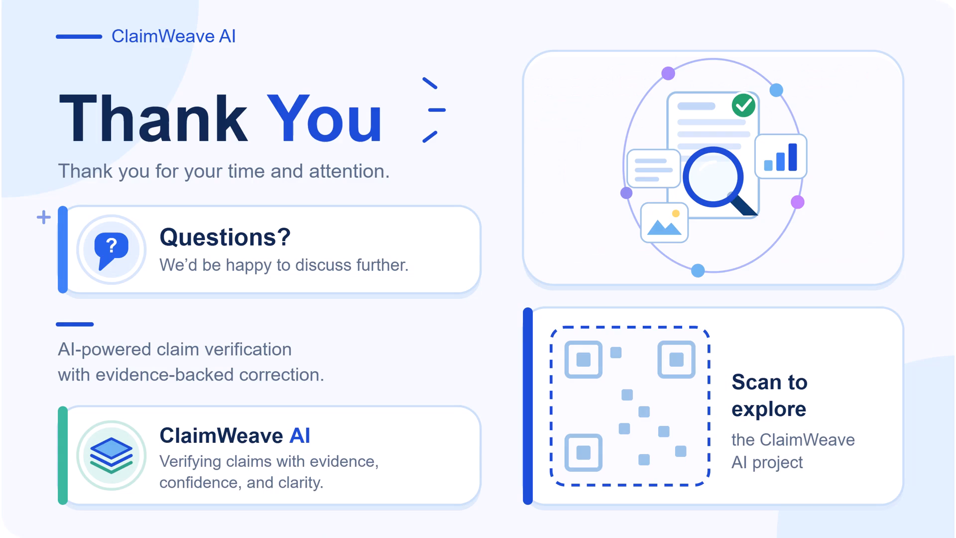
key(Return)
key(Return)
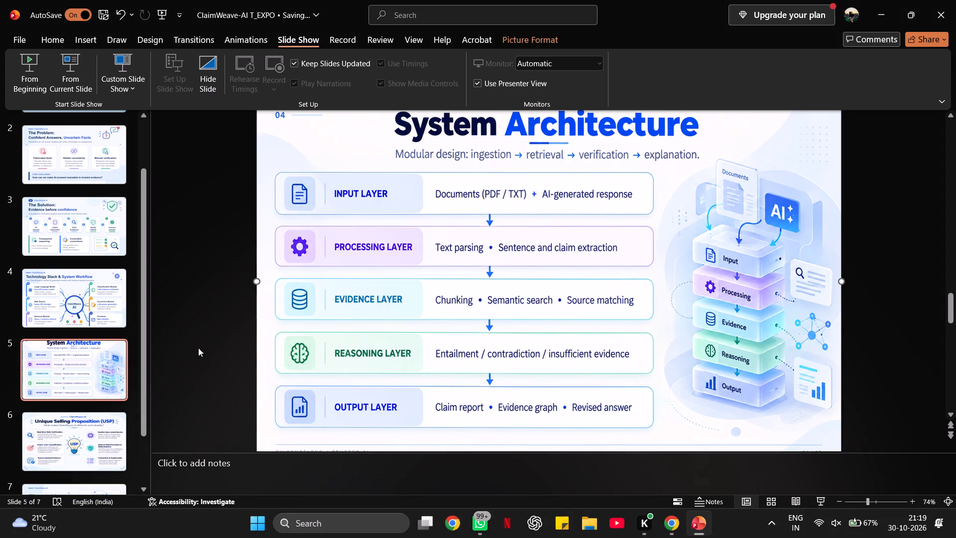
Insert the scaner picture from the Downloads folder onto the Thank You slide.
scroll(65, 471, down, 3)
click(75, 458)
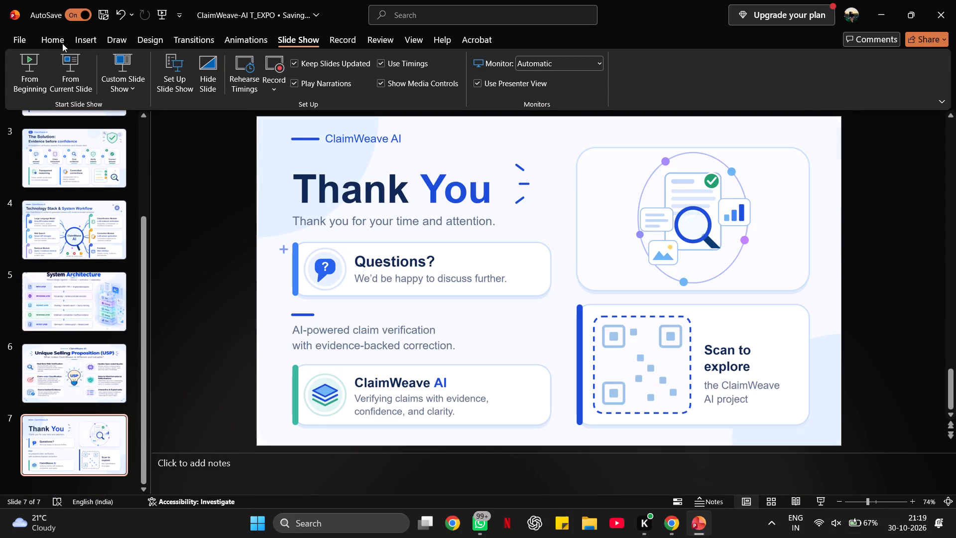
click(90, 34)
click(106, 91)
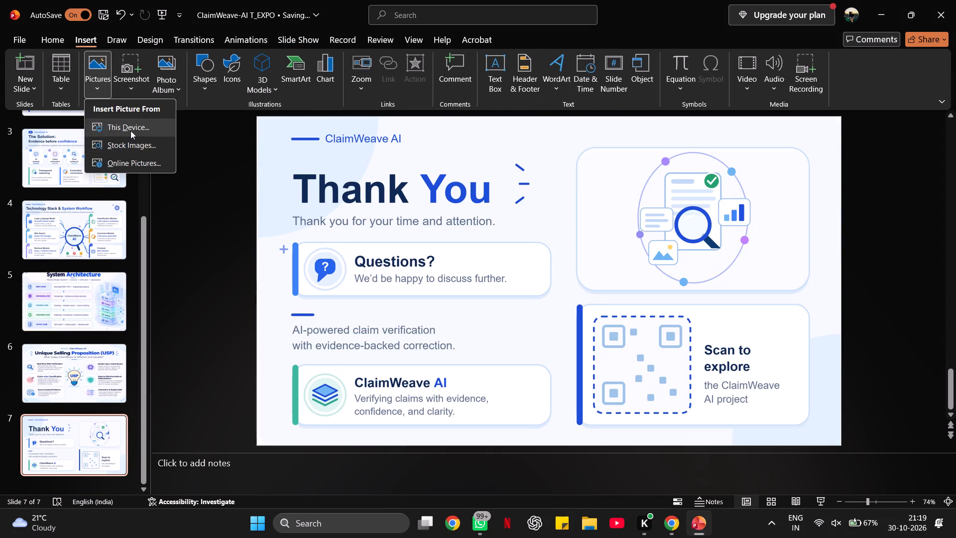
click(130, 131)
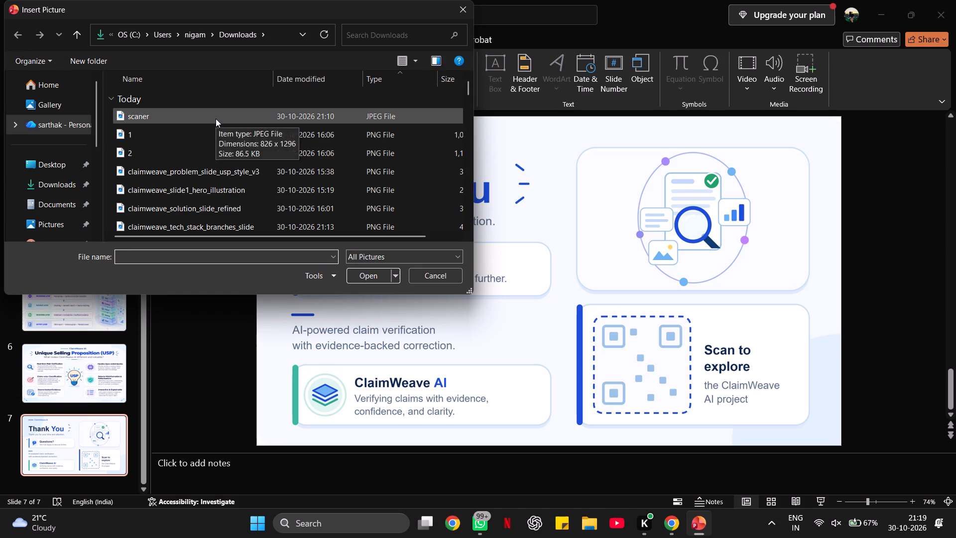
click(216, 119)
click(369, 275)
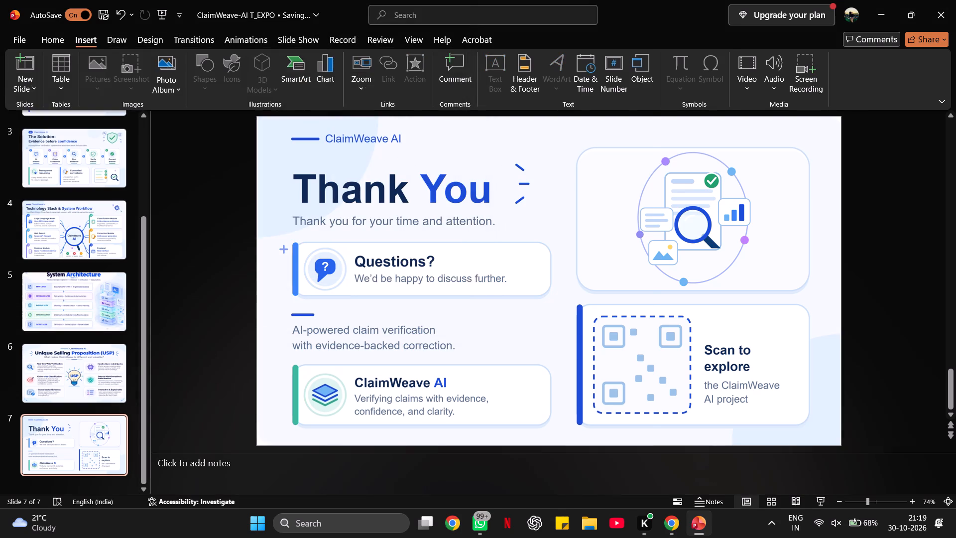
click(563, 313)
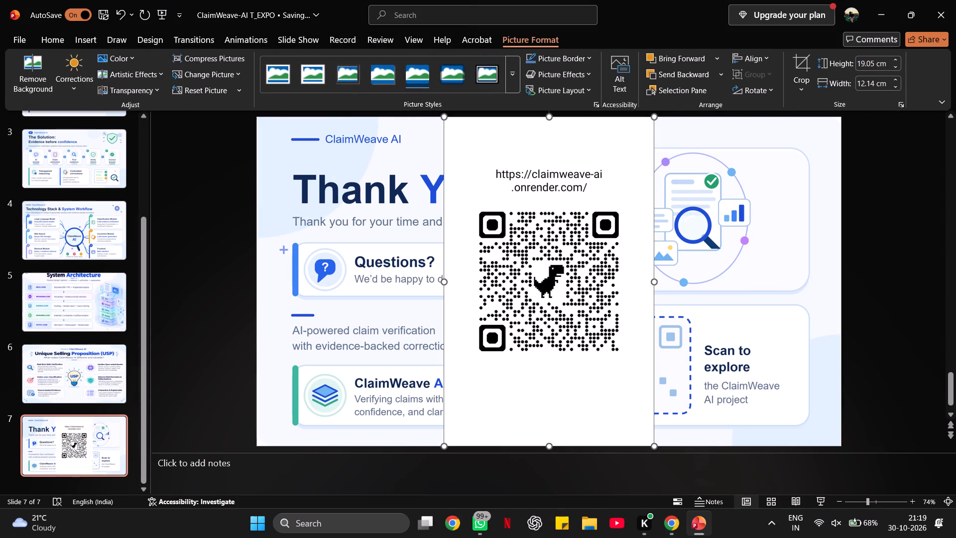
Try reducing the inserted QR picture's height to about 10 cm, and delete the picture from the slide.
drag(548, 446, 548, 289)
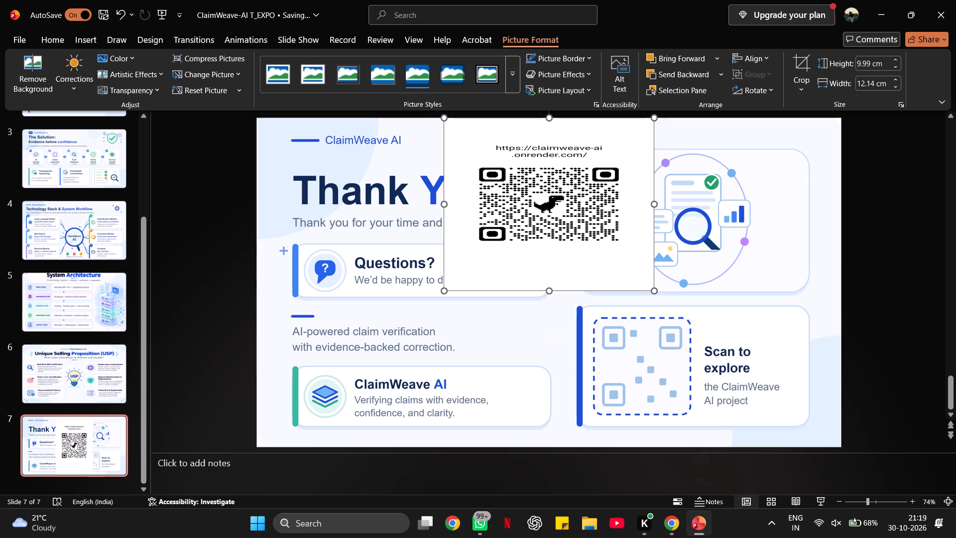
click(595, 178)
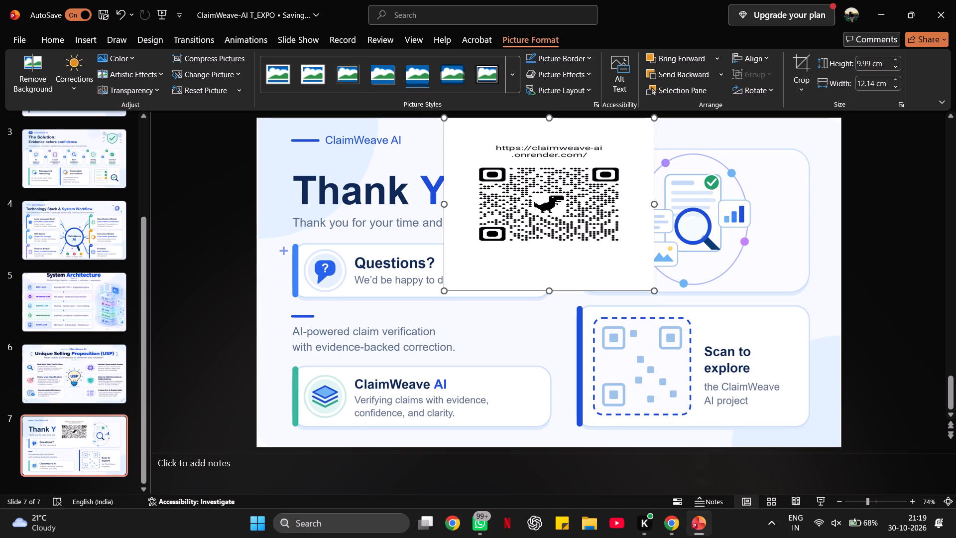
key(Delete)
Switch to File Explorer and open the recent scaner image in Photos, choosing that app just for this time.
click(582, 524)
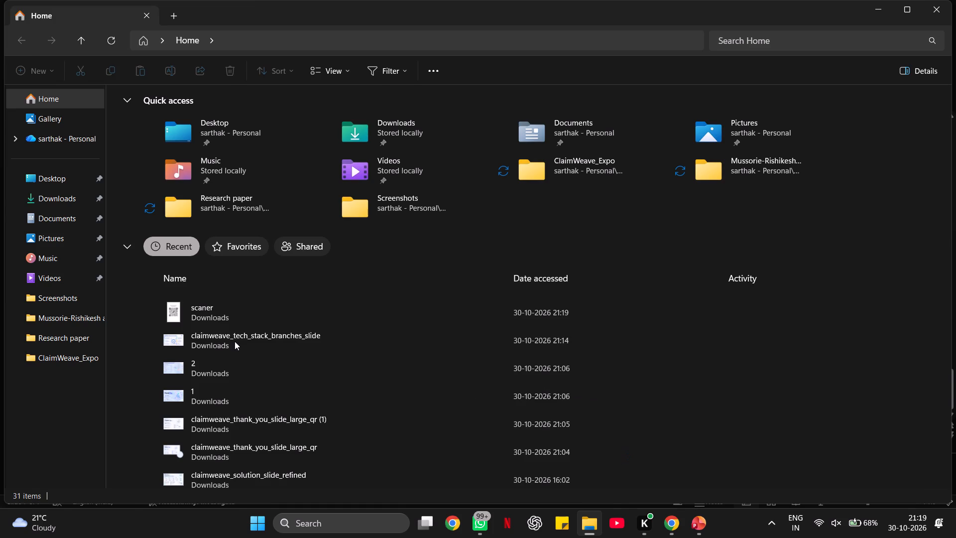
click(248, 322)
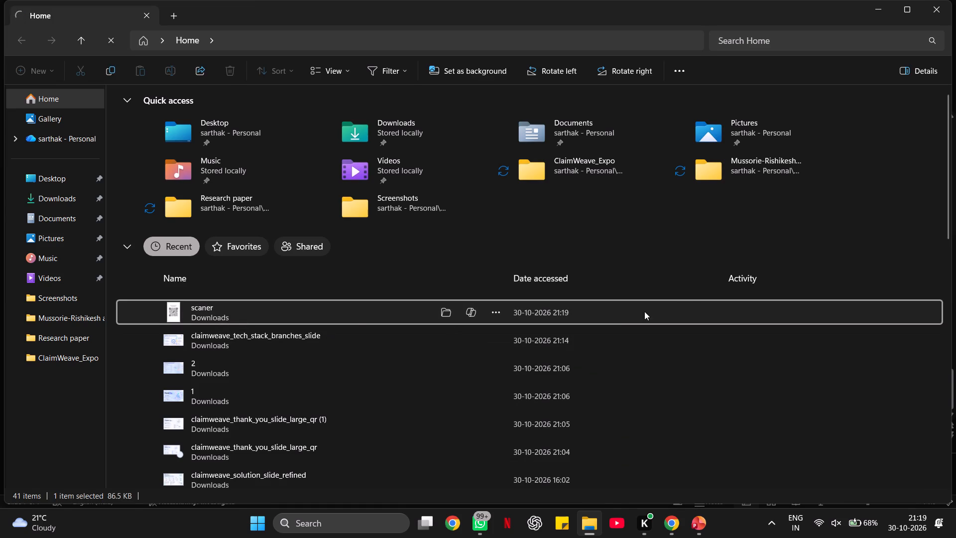
double_click(348, 316)
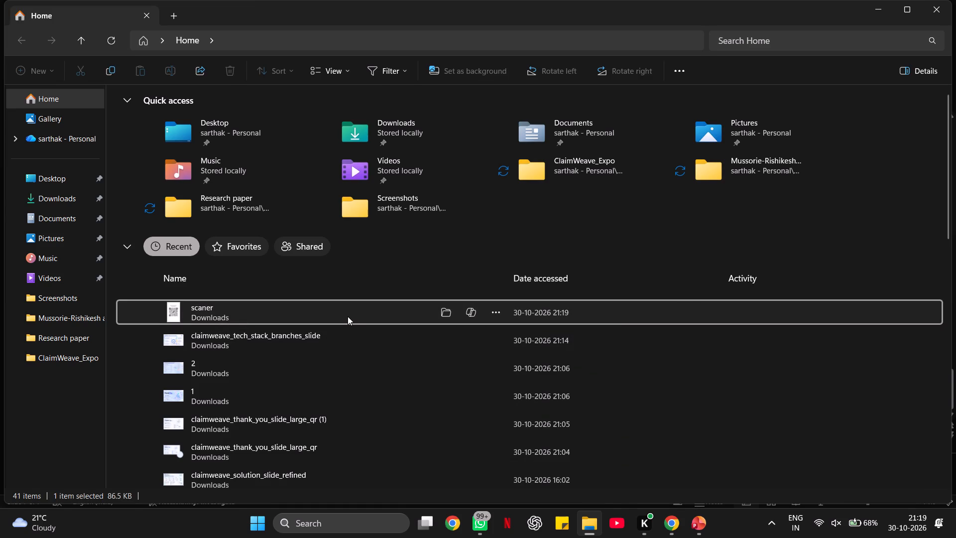
right_click(348, 316)
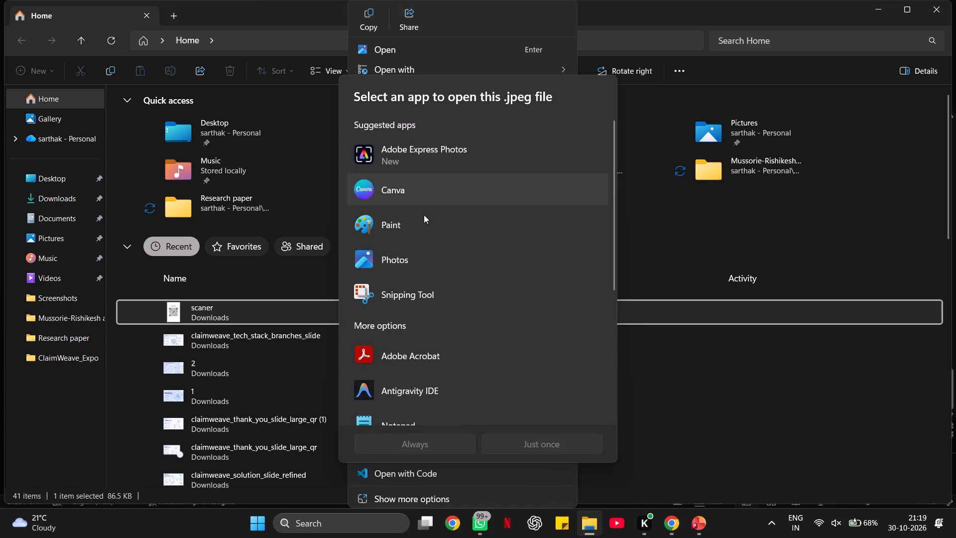
click(390, 50)
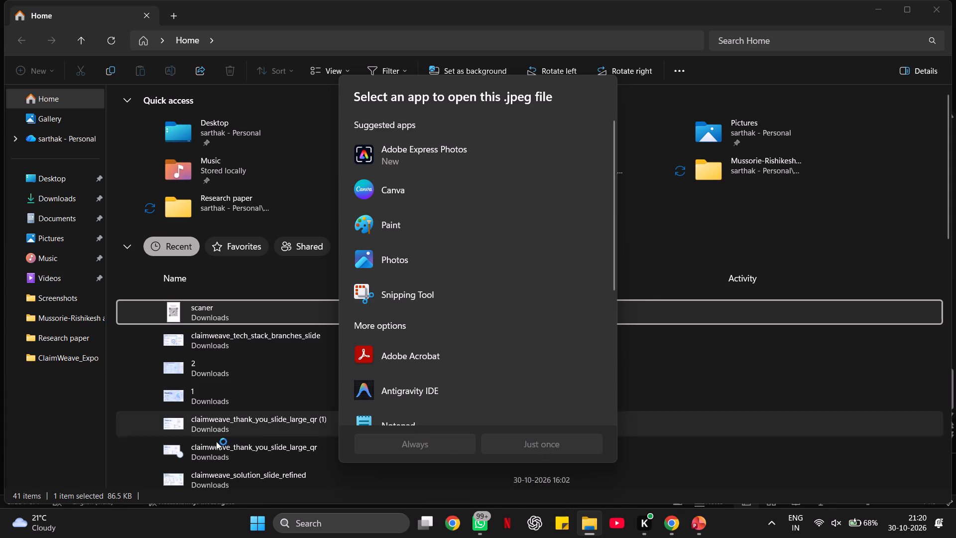
click(11, 454)
click(250, 311)
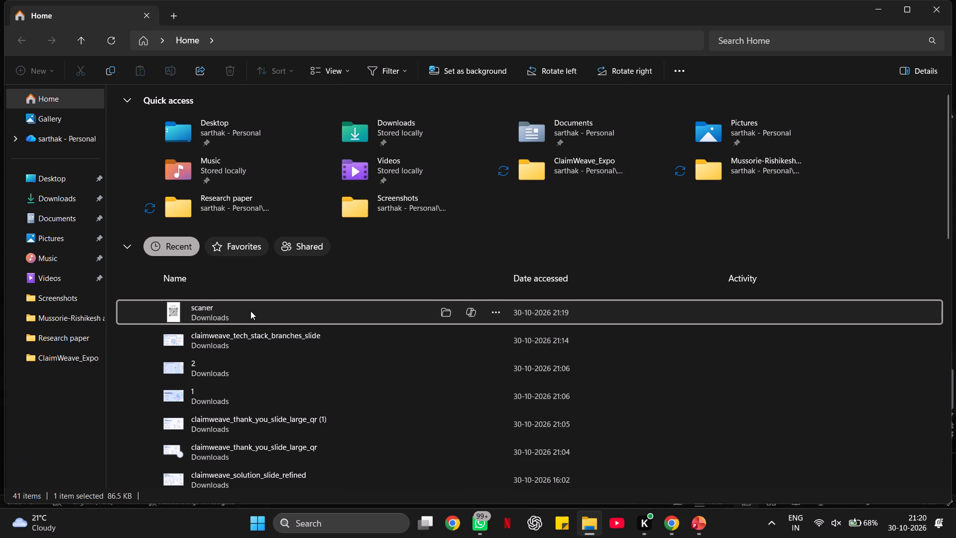
right_click(250, 311)
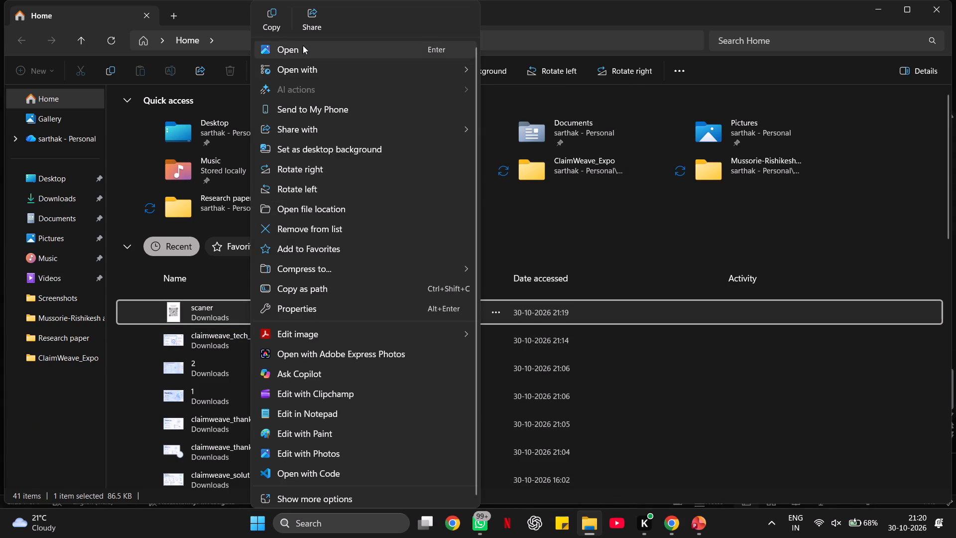
click(303, 45)
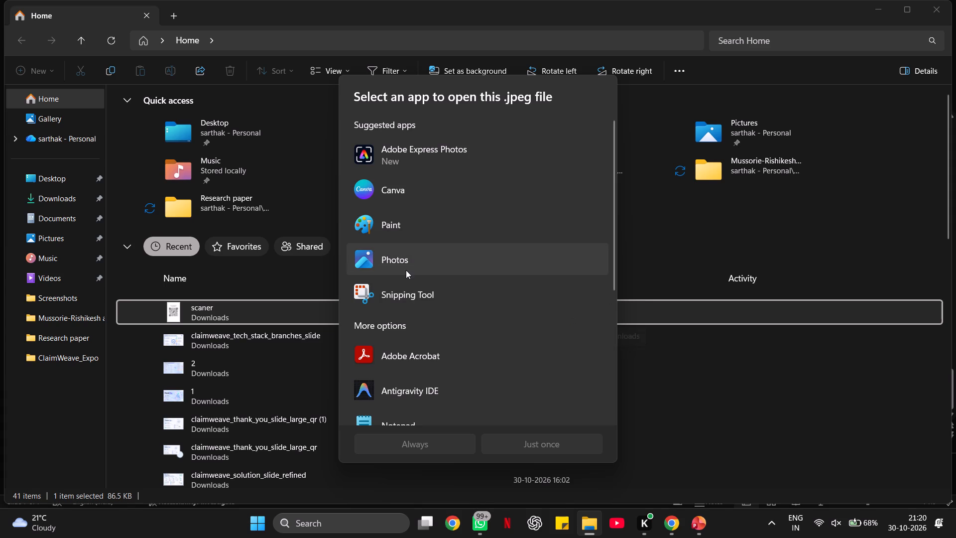
click(406, 270)
click(510, 439)
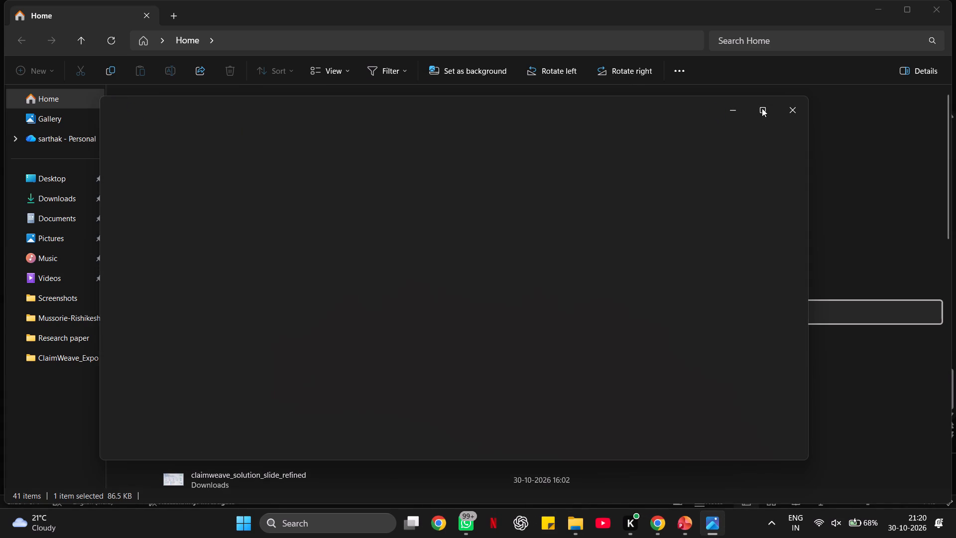
click(765, 113)
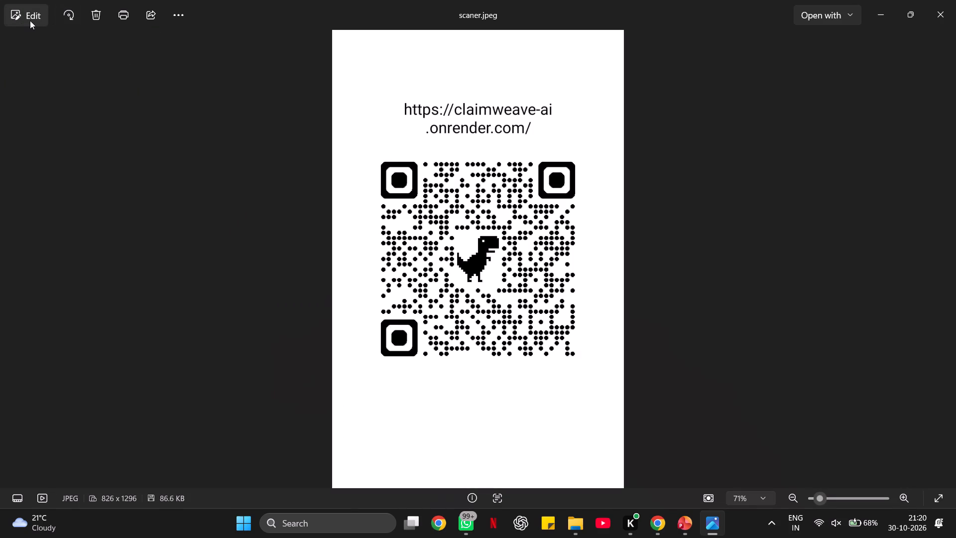
Crop the scaner image tightly around the QR code to about 566 x 560, save it over the original, and return to the presentation.
click(30, 19)
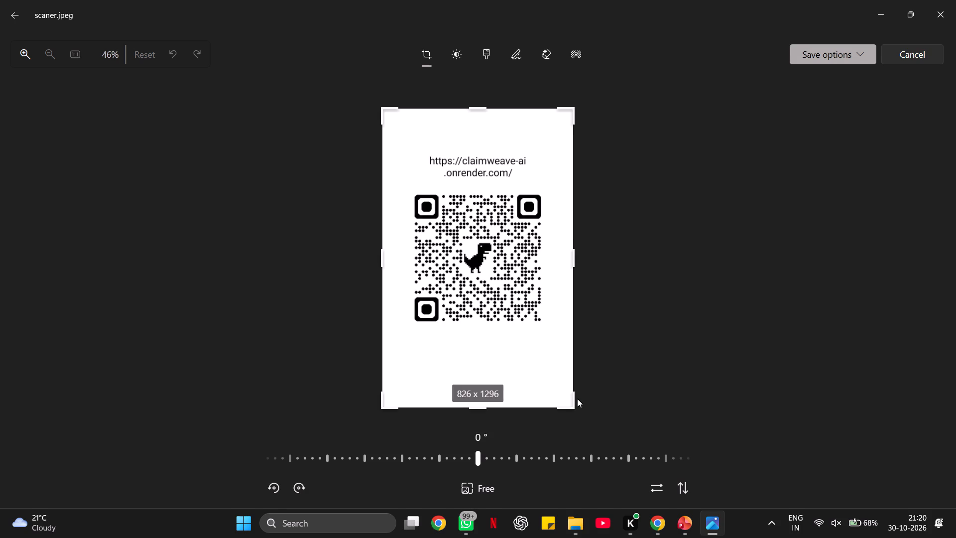
drag(479, 409, 478, 367)
drag(478, 367, 477, 325)
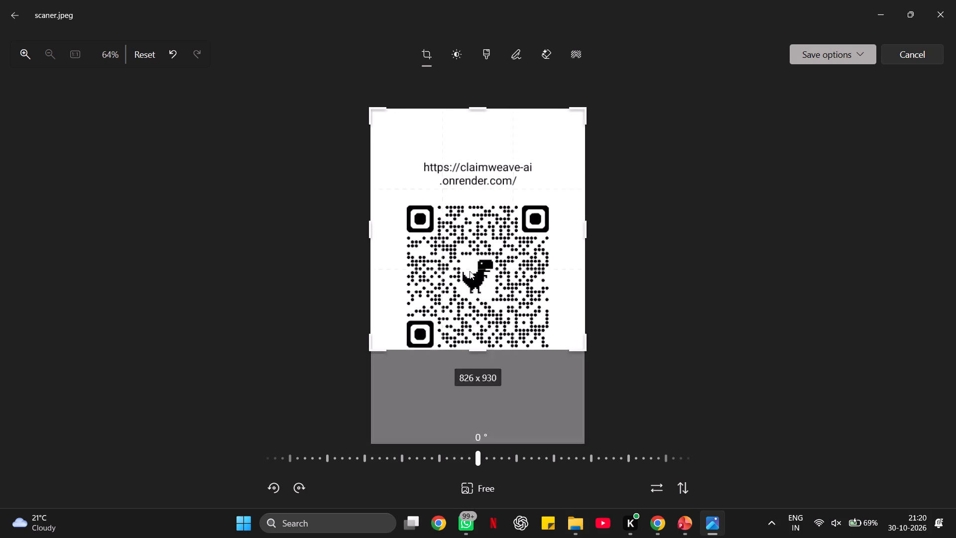
drag(481, 108, 486, 226)
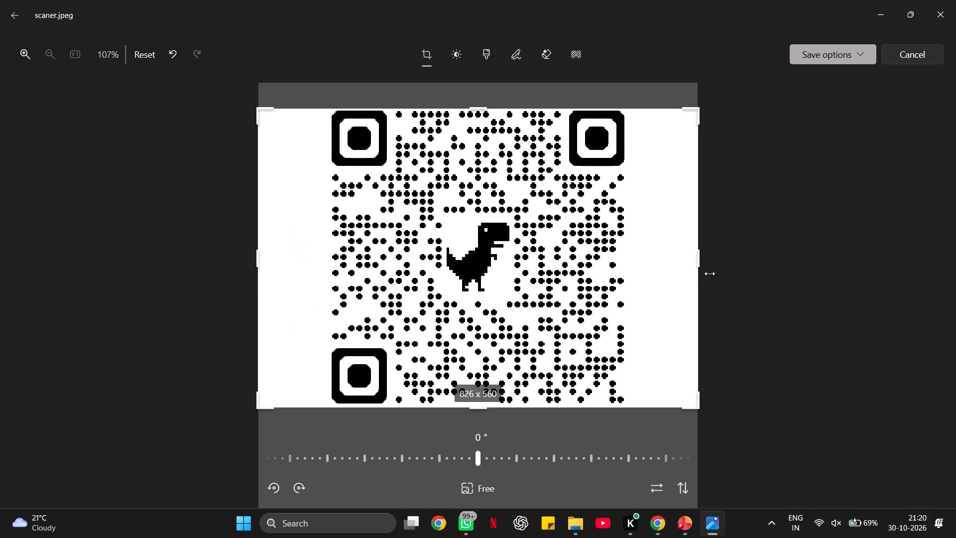
drag(699, 256, 628, 248)
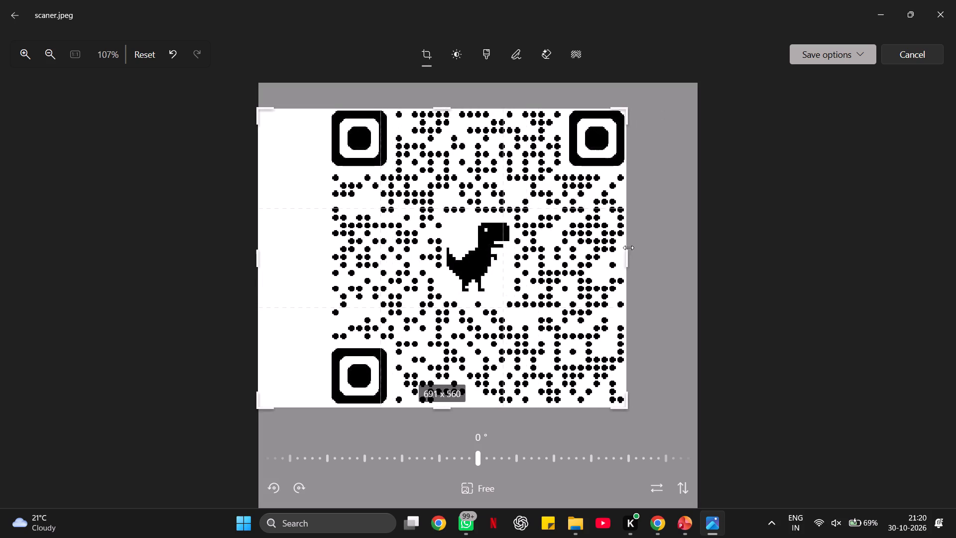
drag(628, 248, 631, 249)
drag(292, 255, 298, 255)
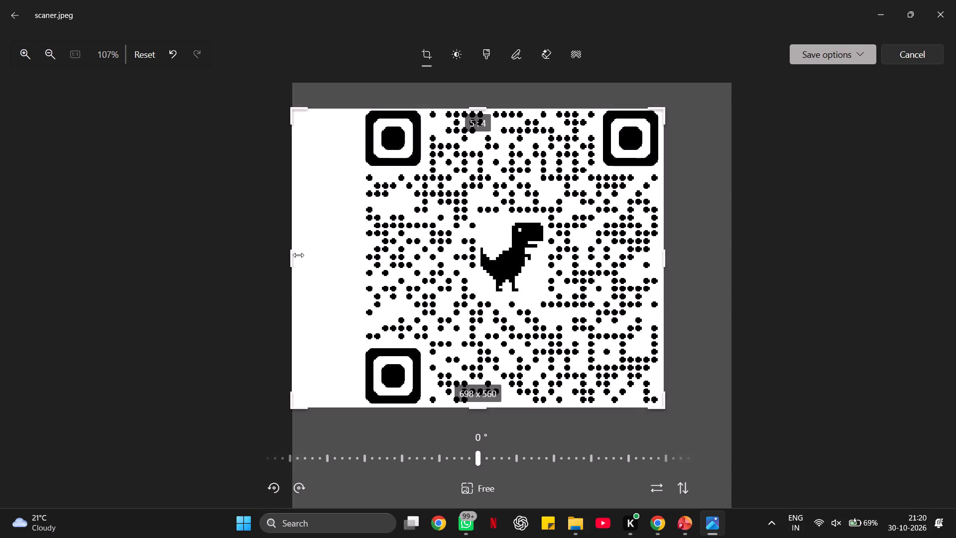
drag(298, 255, 362, 263)
click(808, 269)
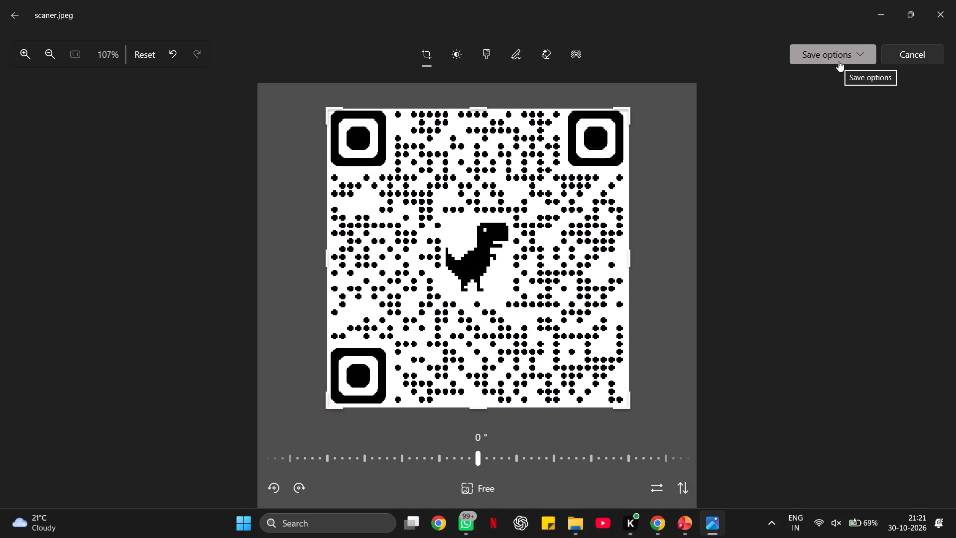
click(837, 99)
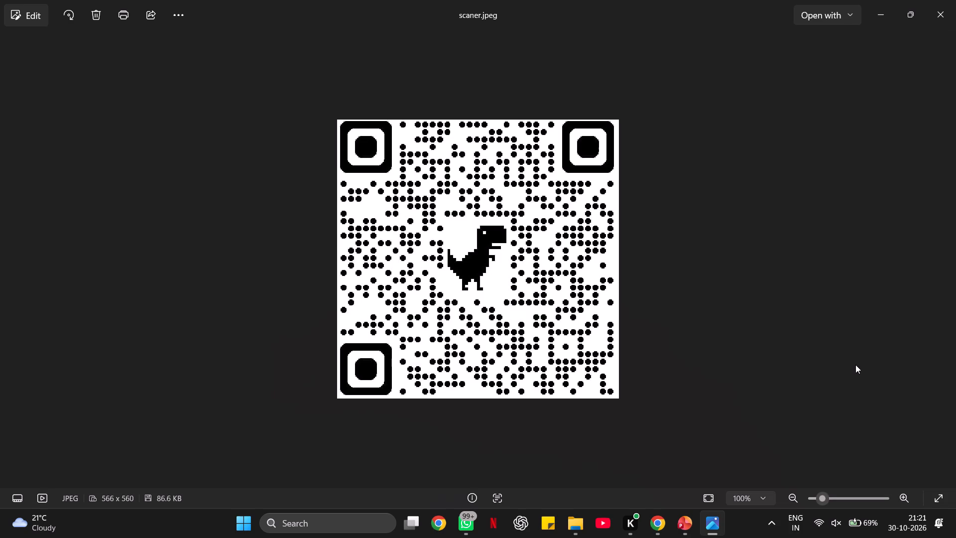
click(955, 0)
click(944, 9)
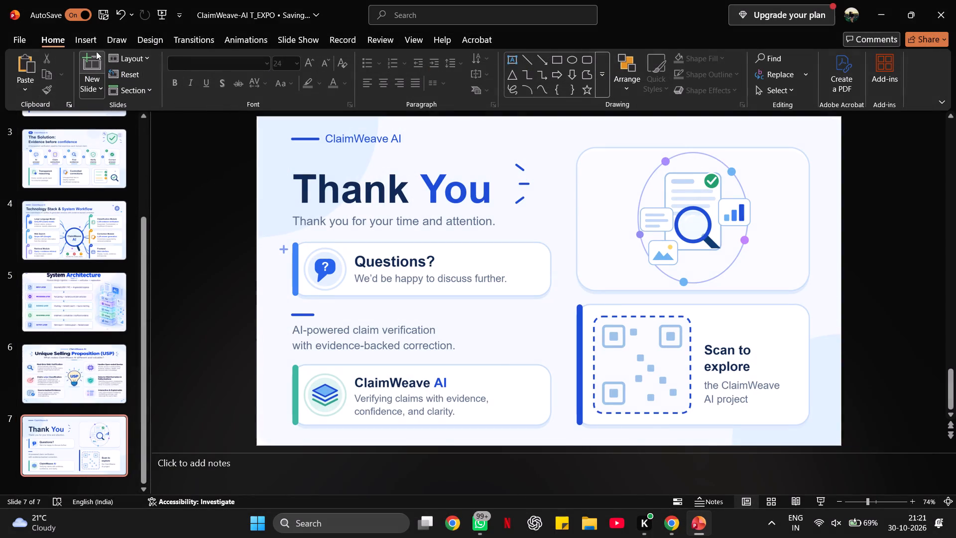
Insert the cropped scaner picture from the Downloads folder onto the Thank You slide.
click(85, 43)
click(91, 91)
click(113, 131)
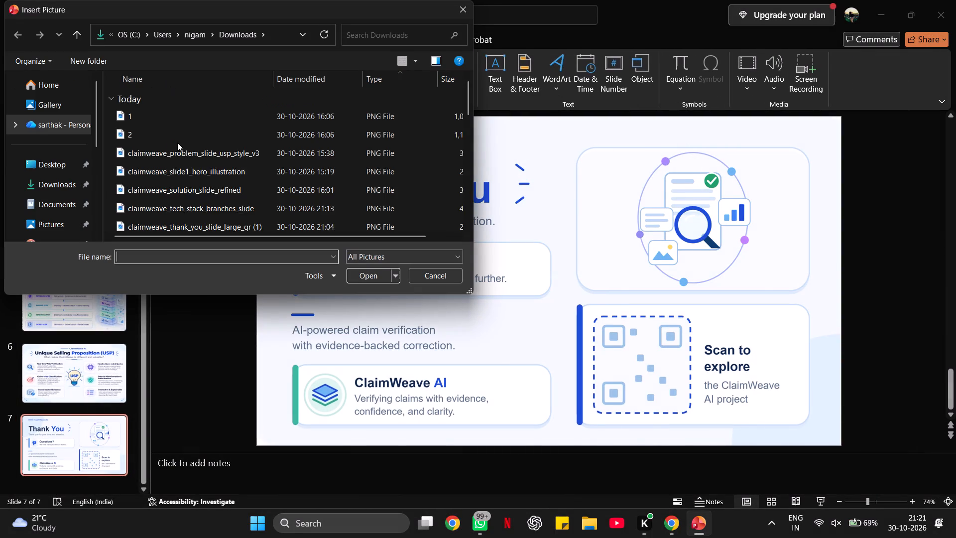
click(194, 123)
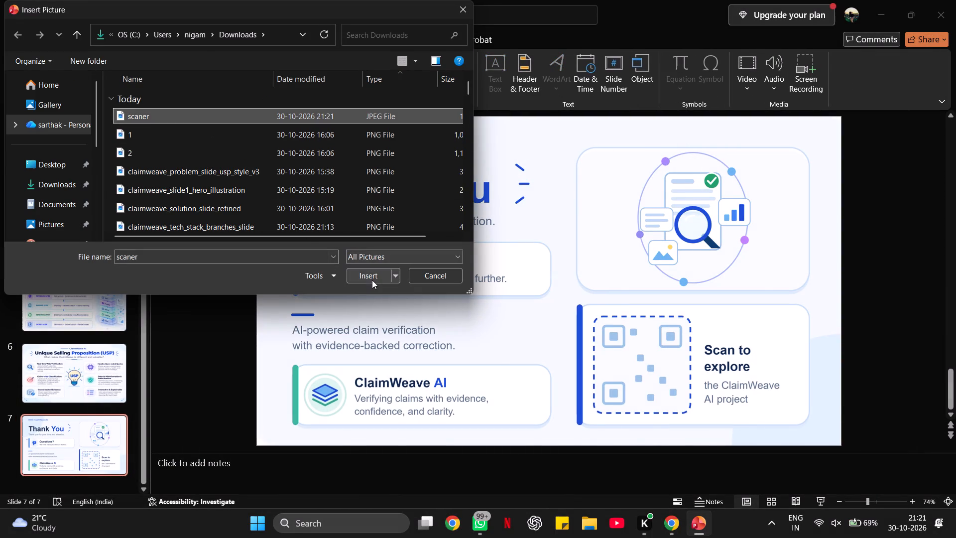
click(371, 278)
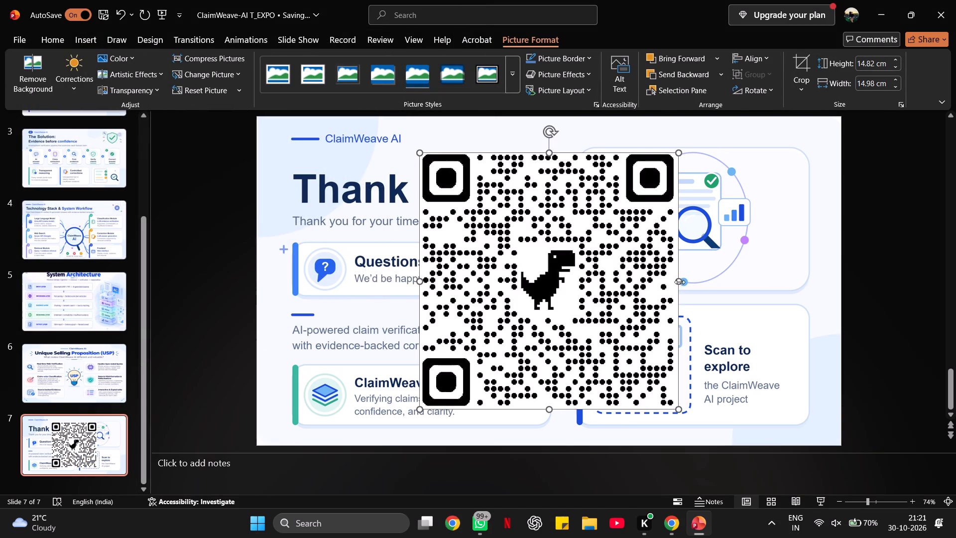
Shrink the QR code picture to about 5.28 cm high and 5.57 cm wide.
drag(679, 282, 619, 276)
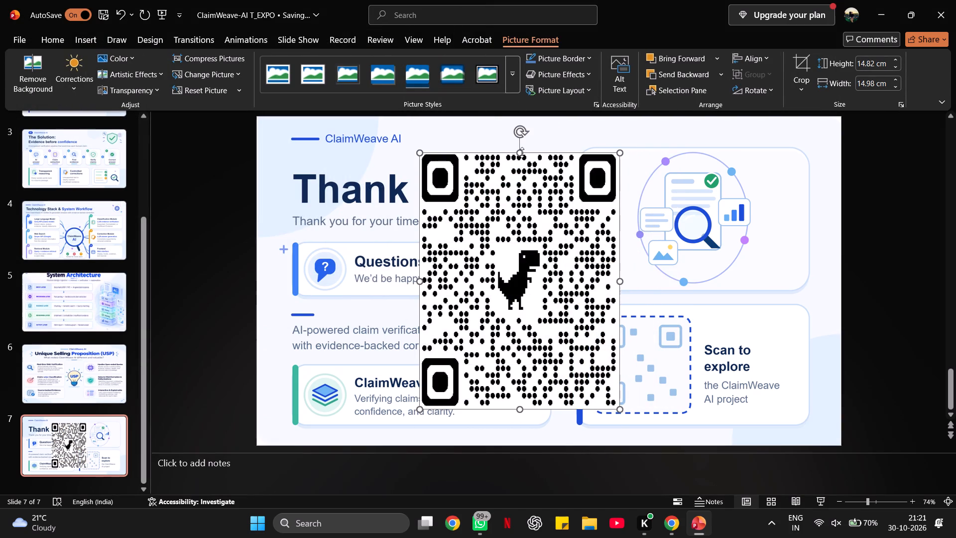
drag(522, 152, 526, 232)
drag(520, 409, 515, 353)
drag(621, 296, 618, 296)
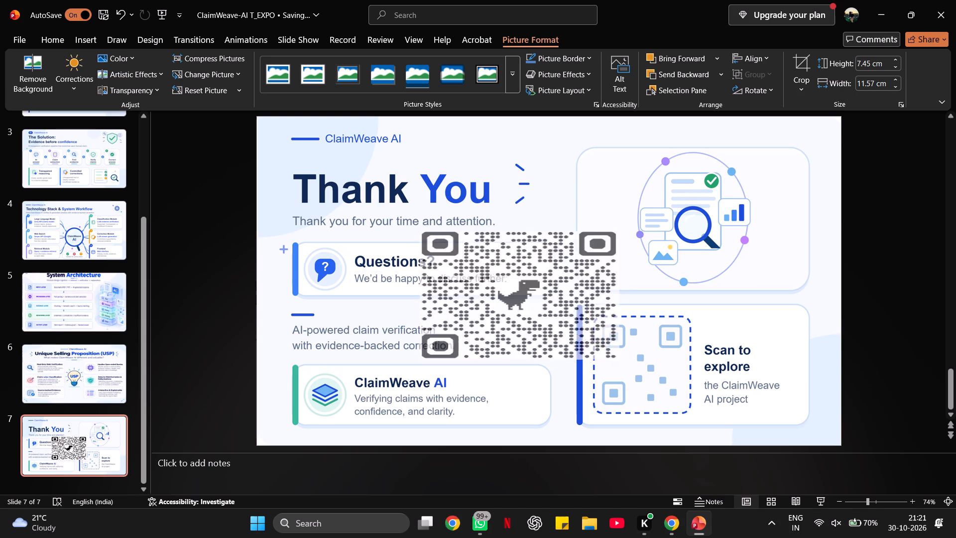
drag(618, 296, 542, 291)
drag(420, 295, 446, 294)
drag(493, 358, 492, 356)
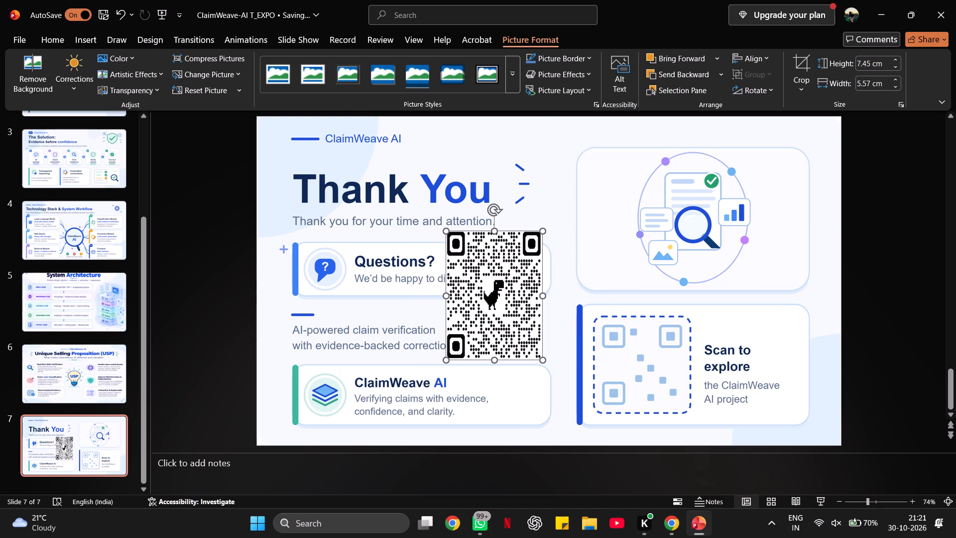
drag(492, 356, 488, 322)
Move the QR code picture over the dashed placeholder in the Scan to explore card.
drag(502, 263, 619, 355)
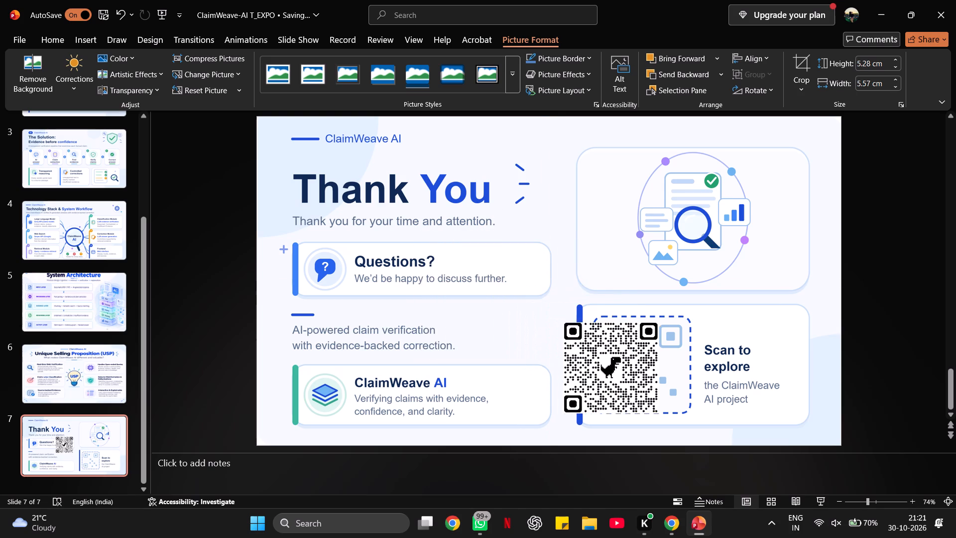
drag(619, 355, 650, 349)
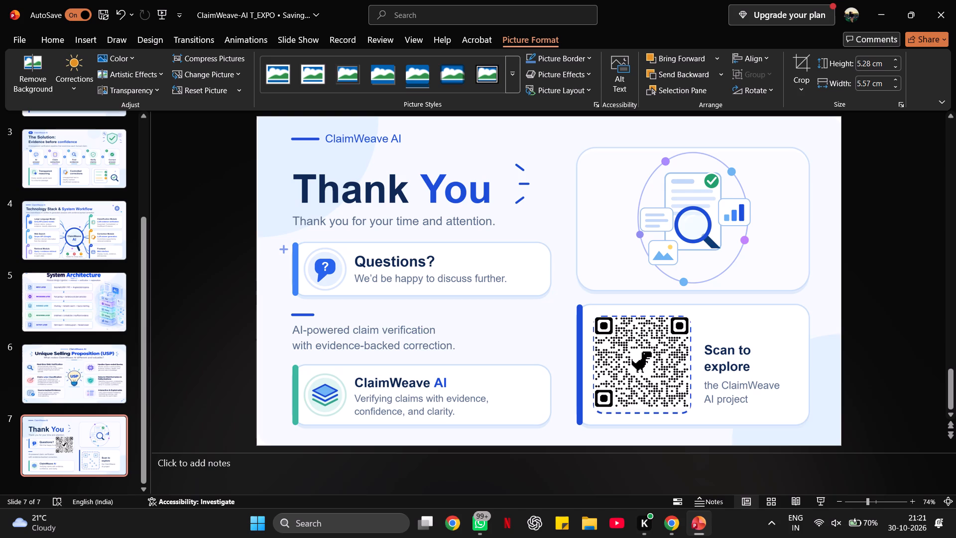
drag(650, 349, 652, 350)
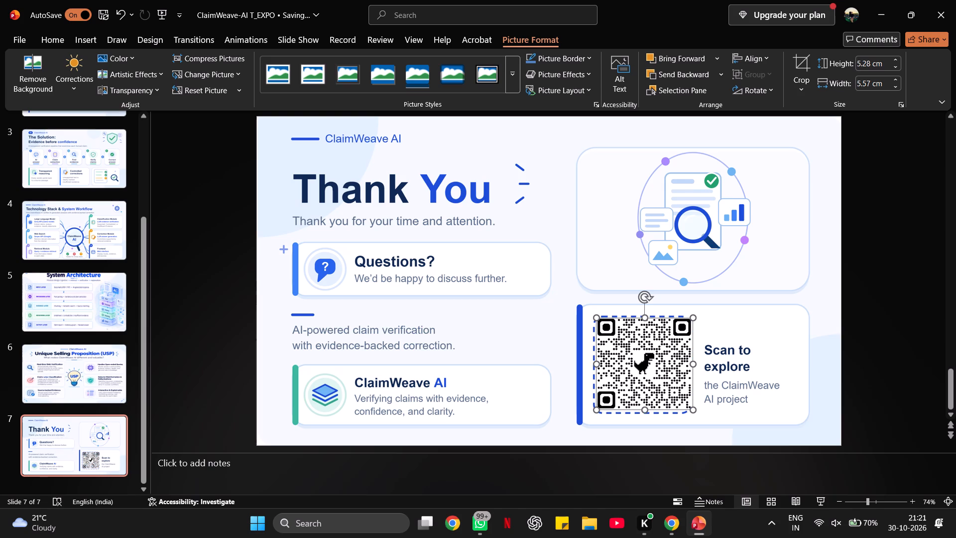
Extend the QR code picture's bottom edge to cover the placeholder's lower dashed line, making it about 5.48 cm high.
drag(644, 409, 644, 413)
drag(644, 320, 644, 319)
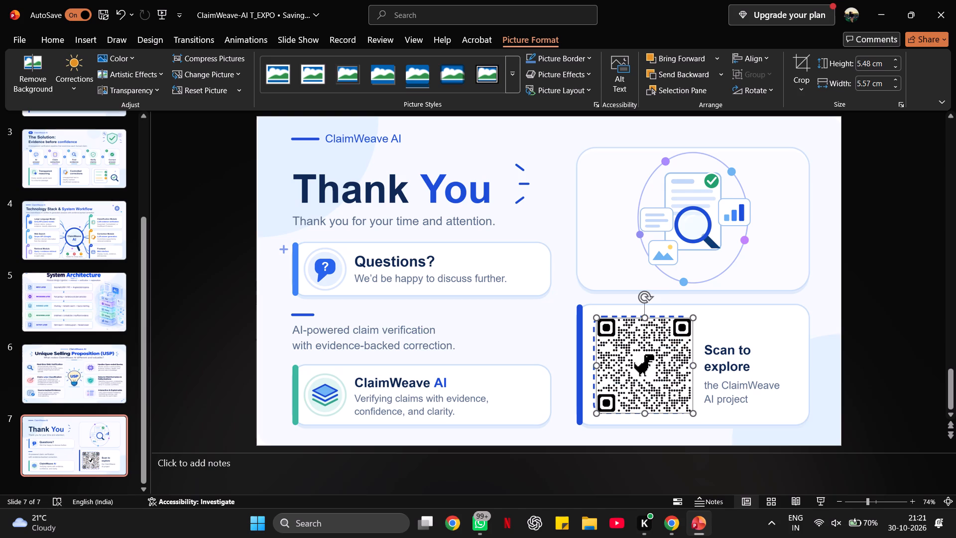
drag(644, 319, 644, 317)
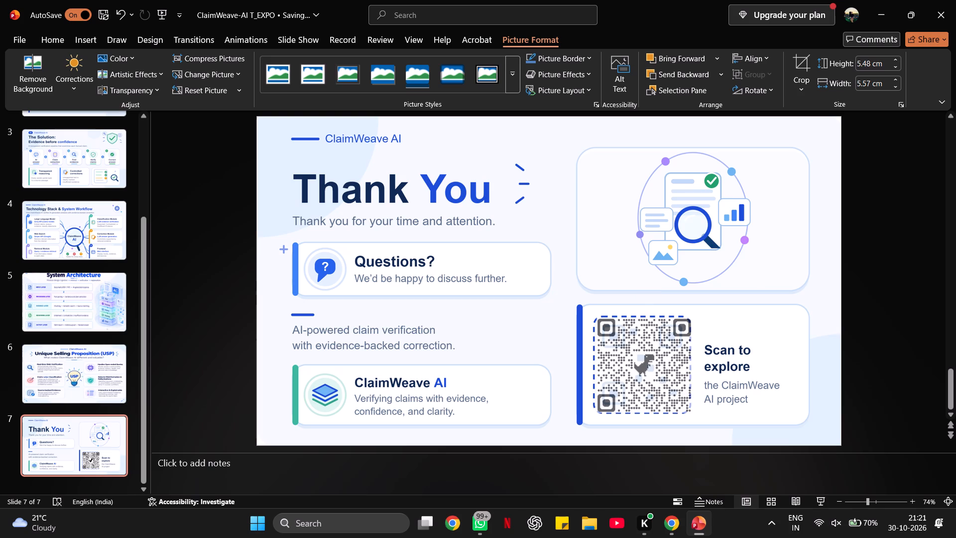
drag(644, 317, 644, 315)
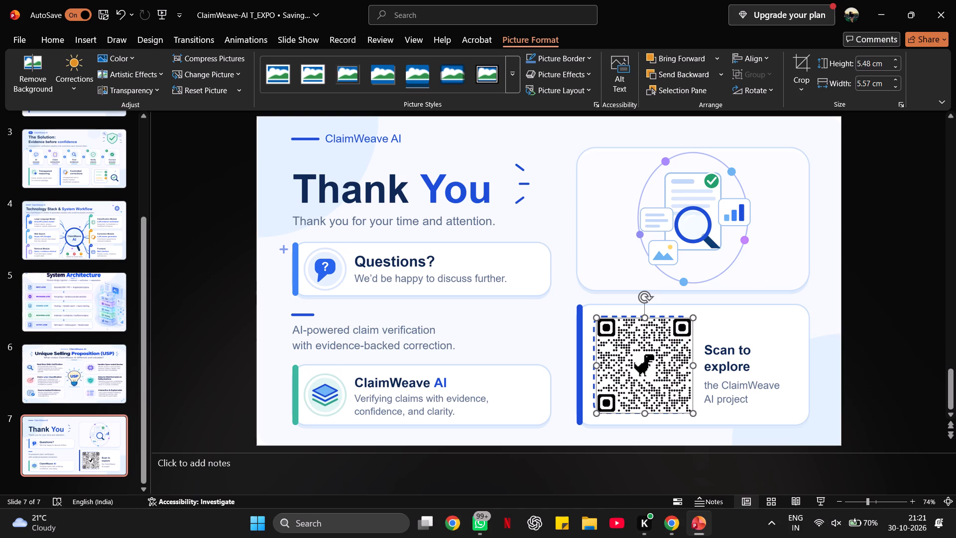
click(666, 352)
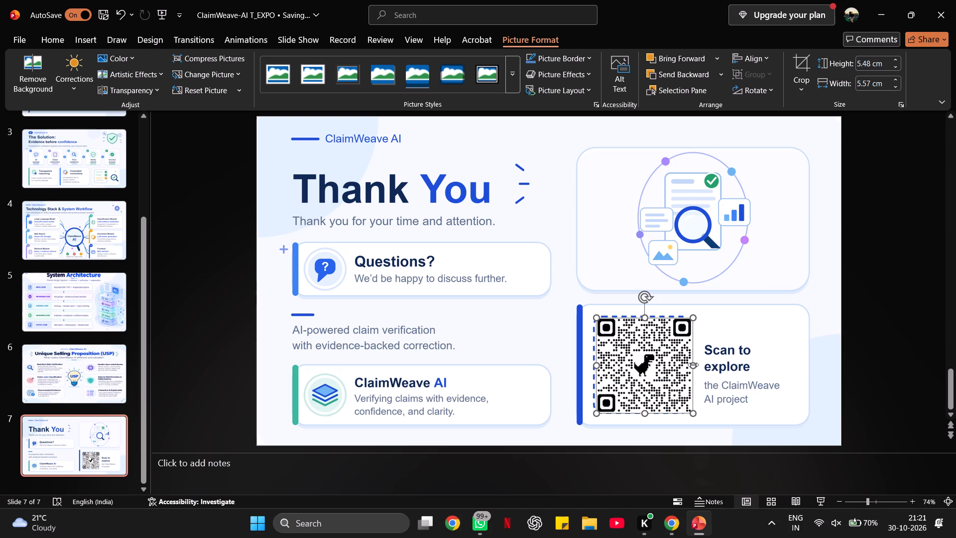
click(693, 365)
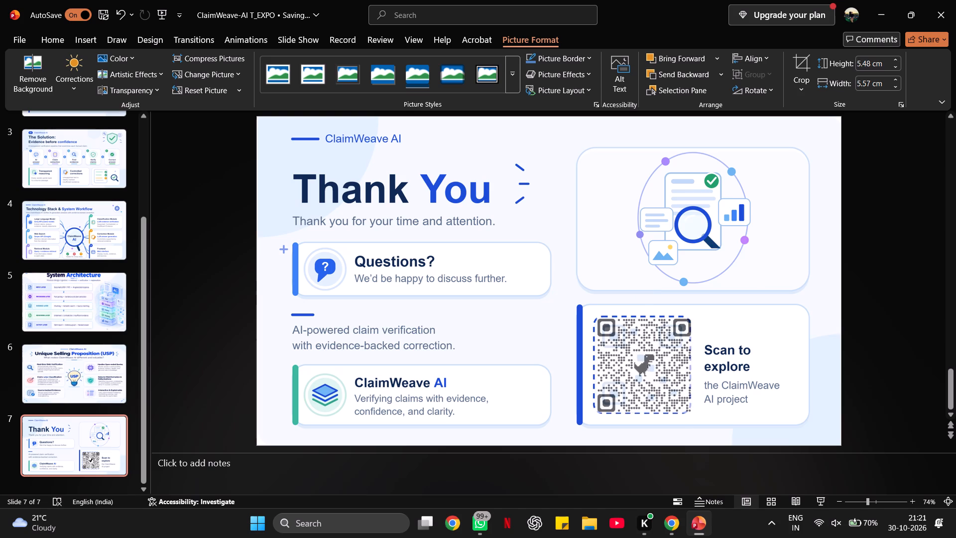
click(597, 366)
click(784, 317)
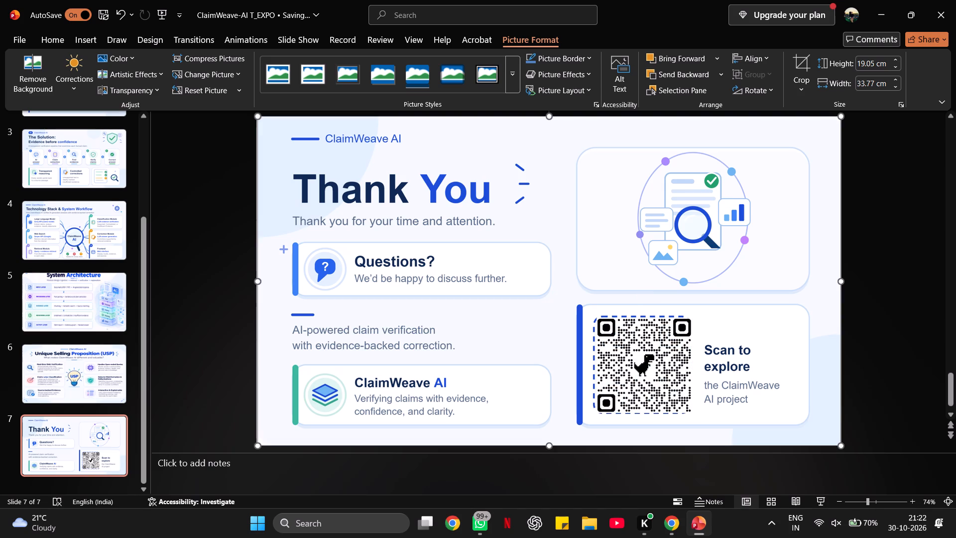
Enlarge the QR code picture to about 5.98 cm high and 5.83 cm wide so it covers the whole dashed outline.
click(620, 343)
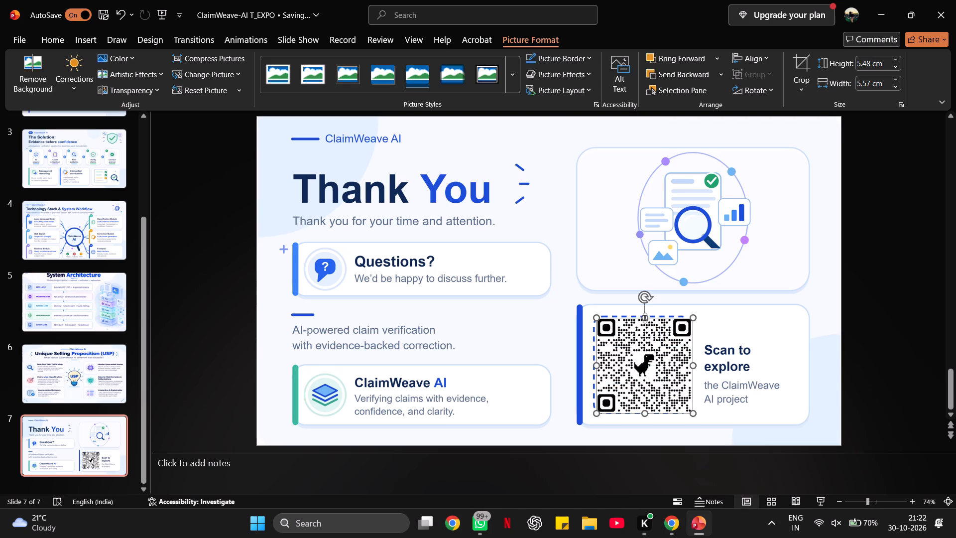
drag(645, 318, 645, 313)
drag(598, 363, 597, 363)
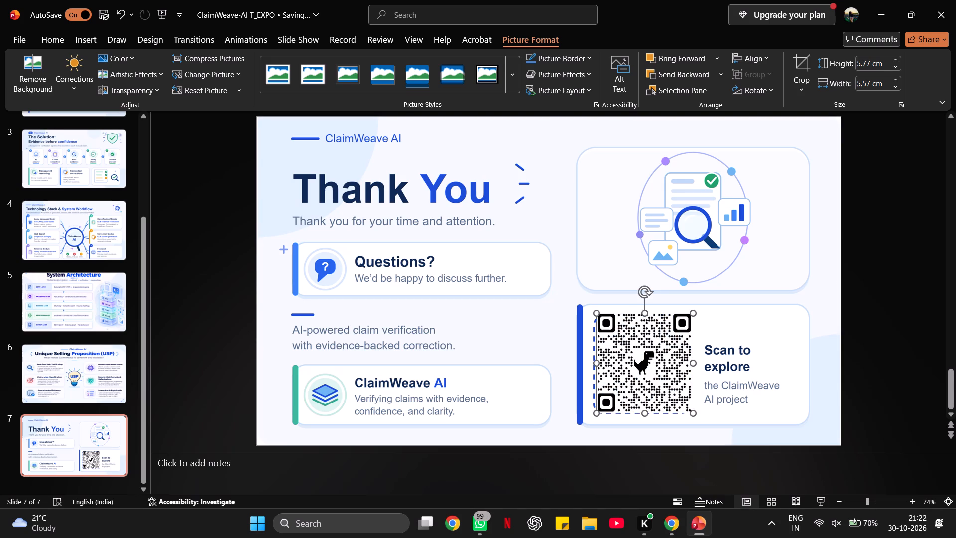
drag(597, 363, 592, 360)
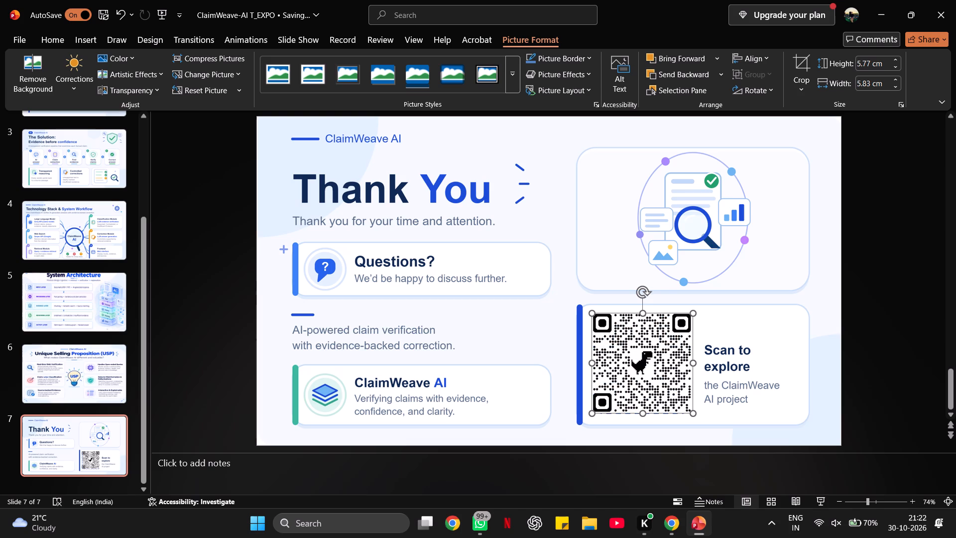
click(643, 413)
drag(643, 412, 645, 415)
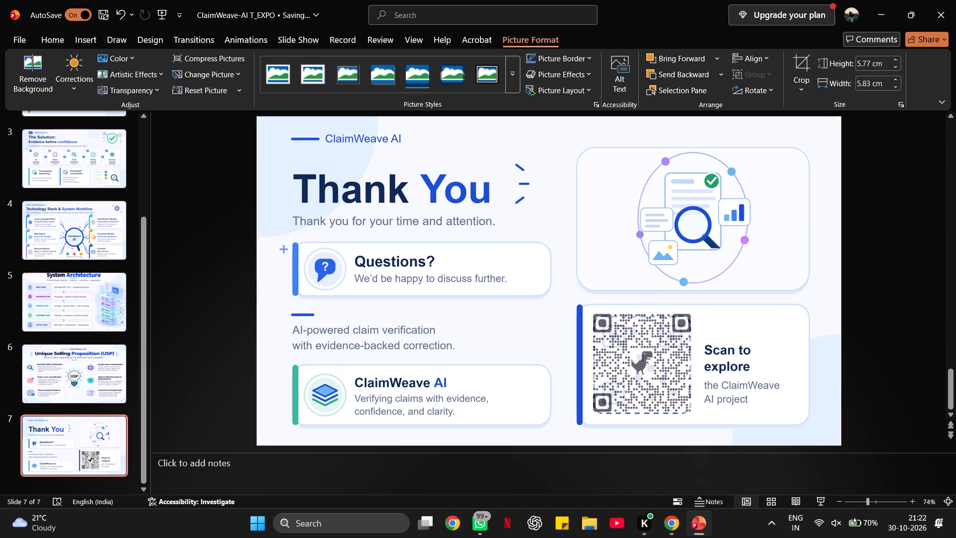
drag(645, 415, 647, 416)
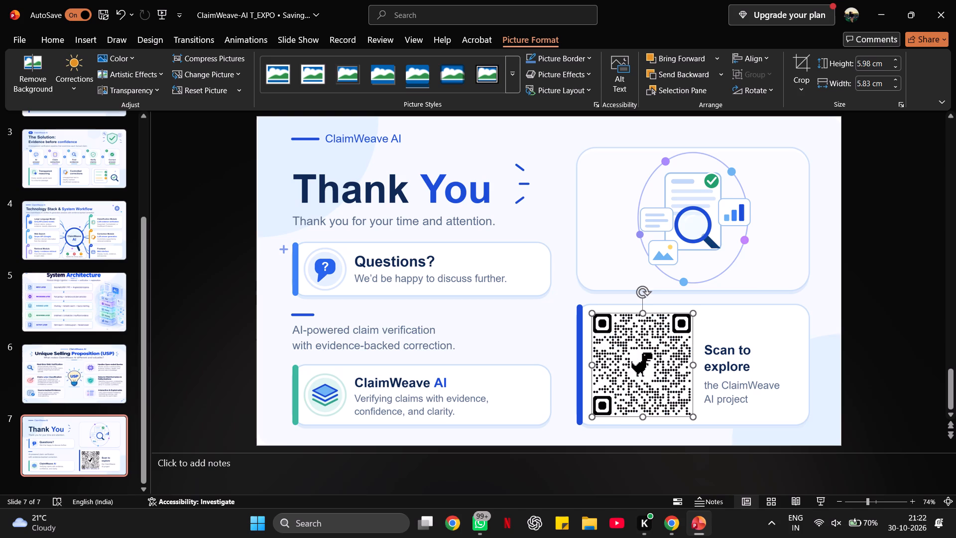
click(713, 349)
click(733, 377)
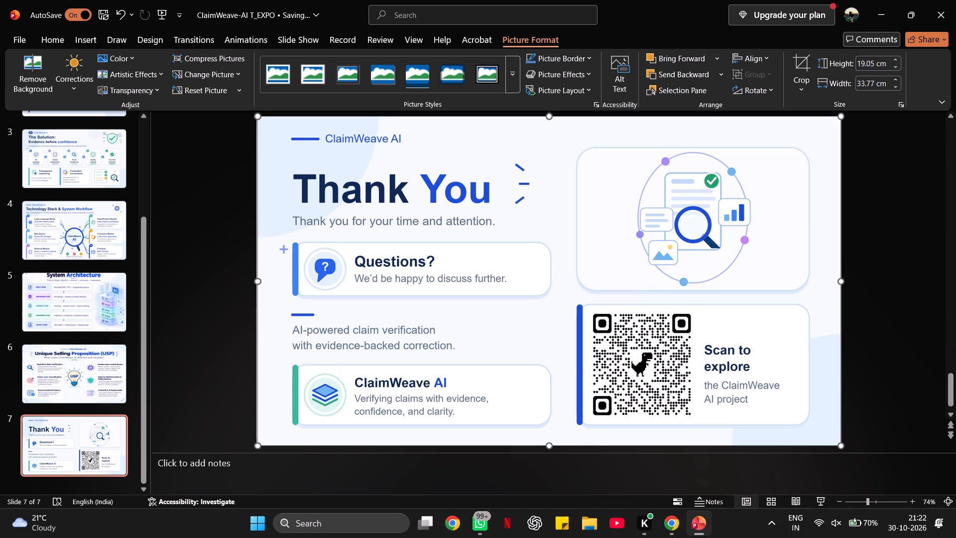
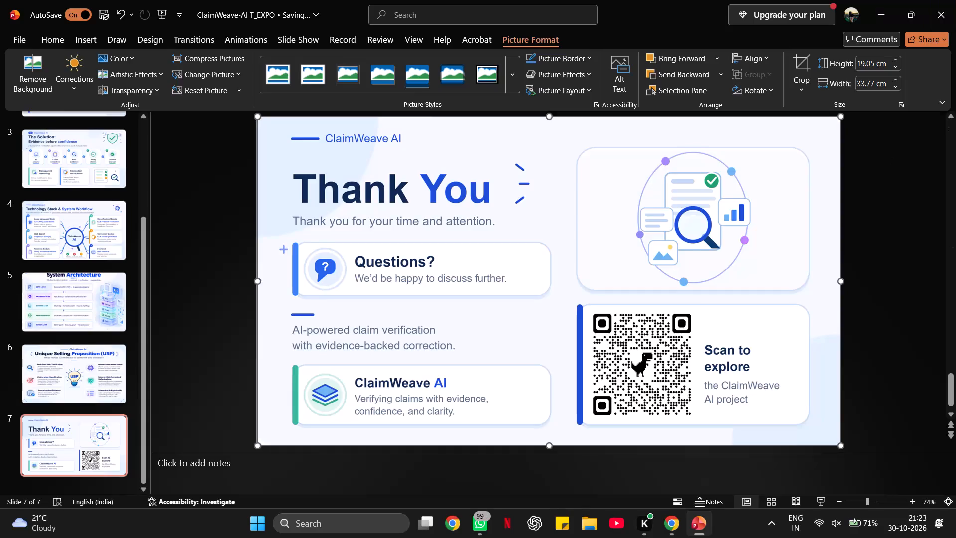
Deselect the picture and review the title, Problem, Solution and Technology Stack slides.
scroll(624, 359, down, 2)
click(906, 286)
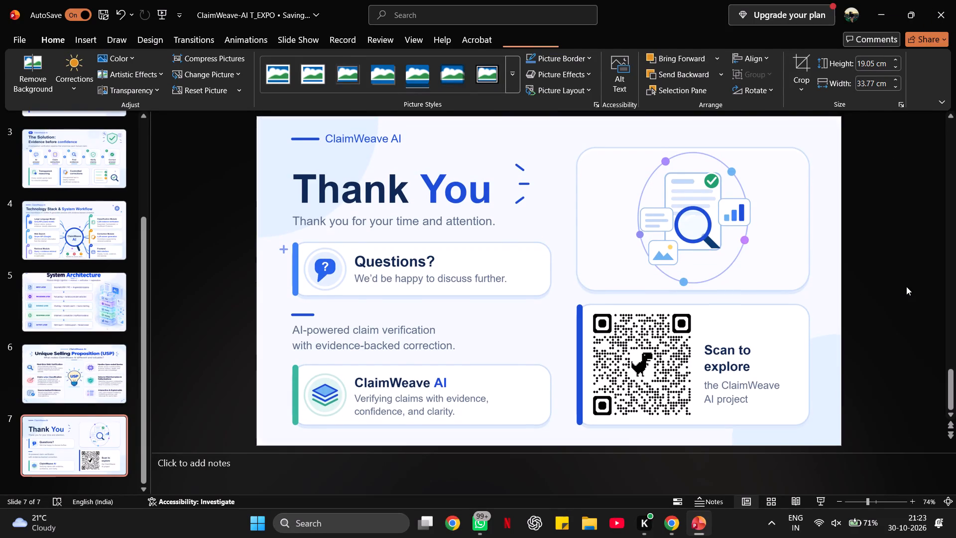
scroll(86, 231, up, 7)
click(90, 152)
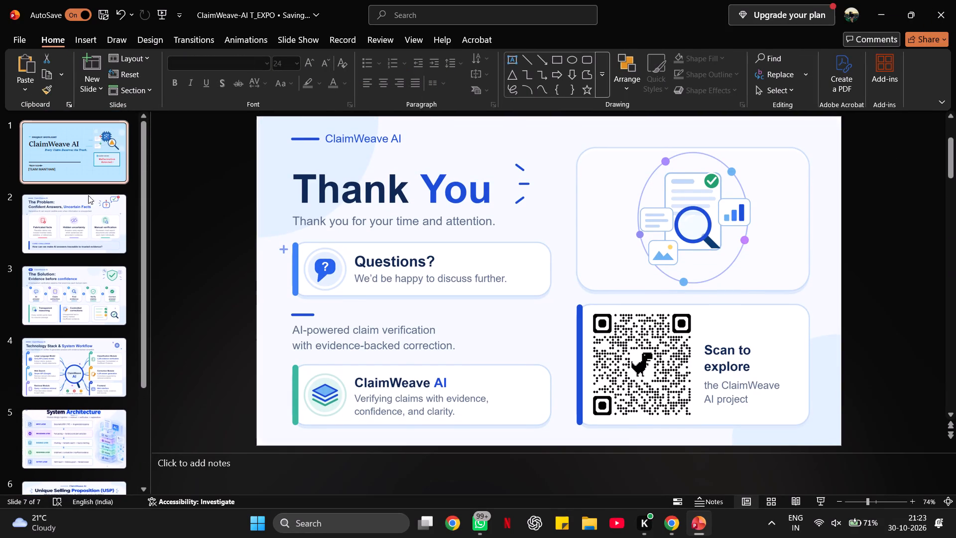
click(91, 231)
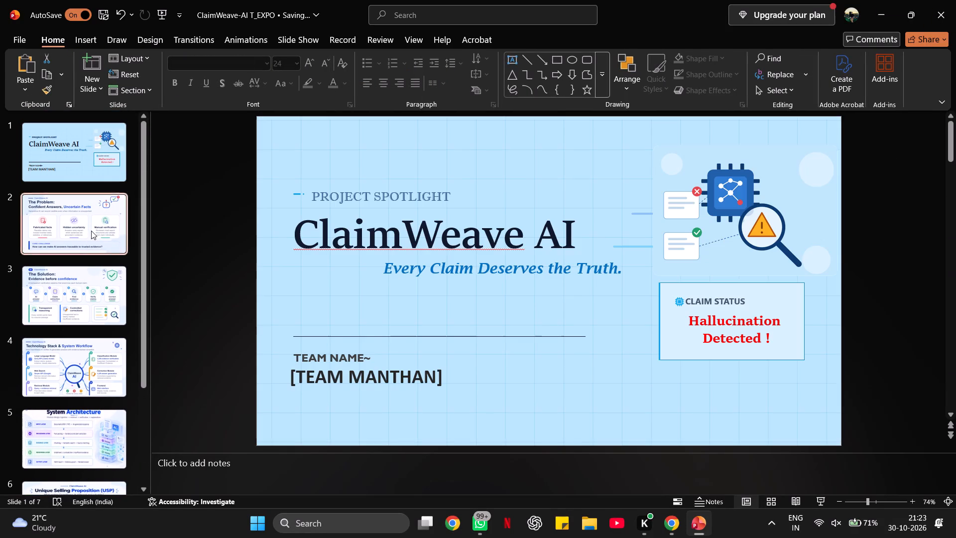
click(87, 276)
click(80, 194)
click(80, 183)
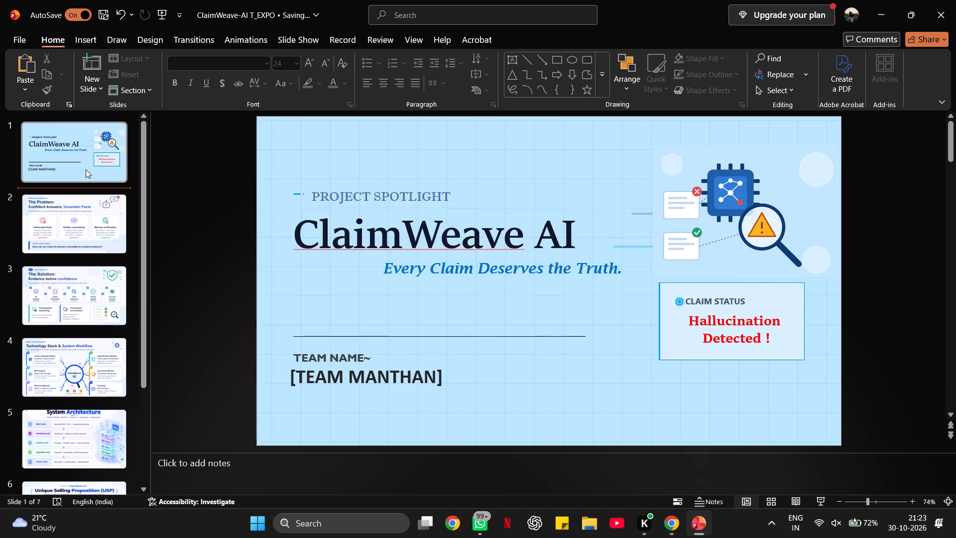
click(86, 169)
click(84, 229)
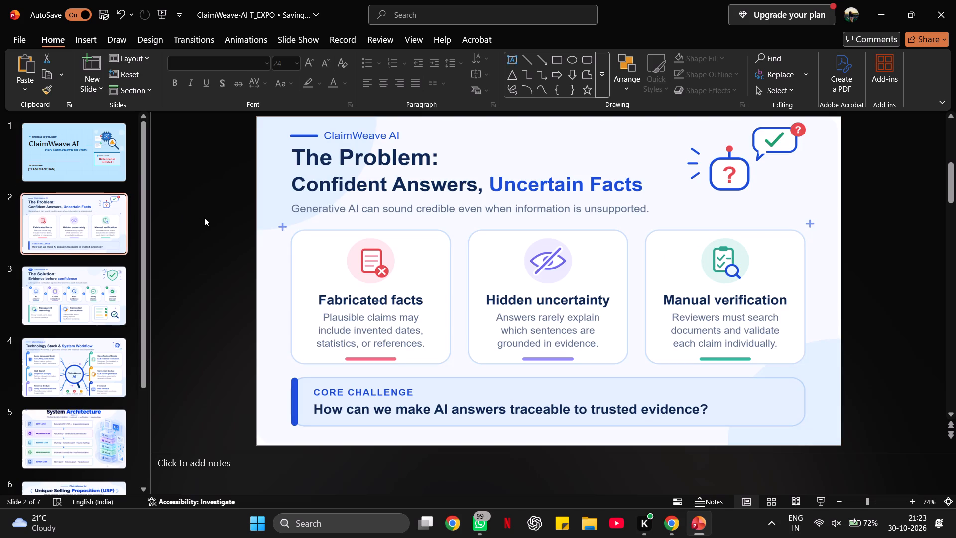
click(95, 394)
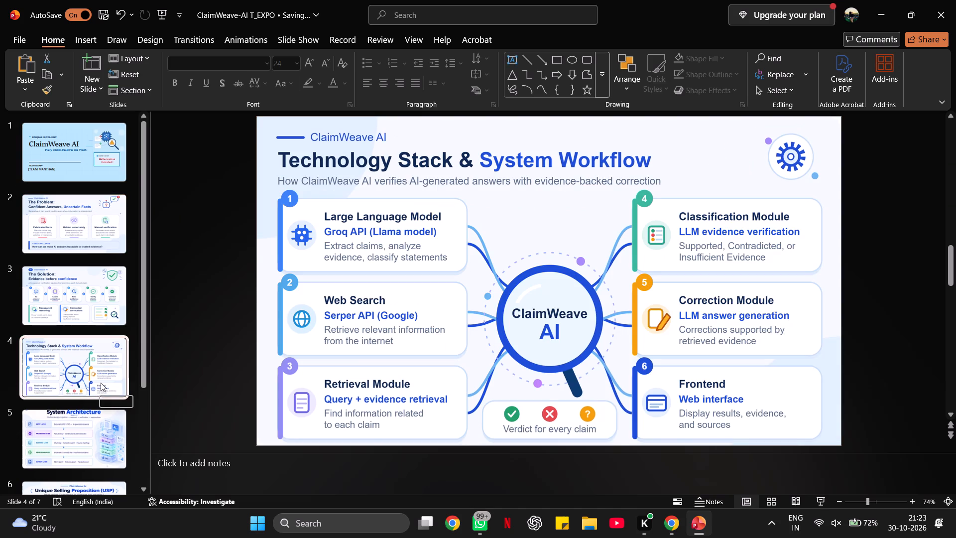
click(84, 285)
click(78, 166)
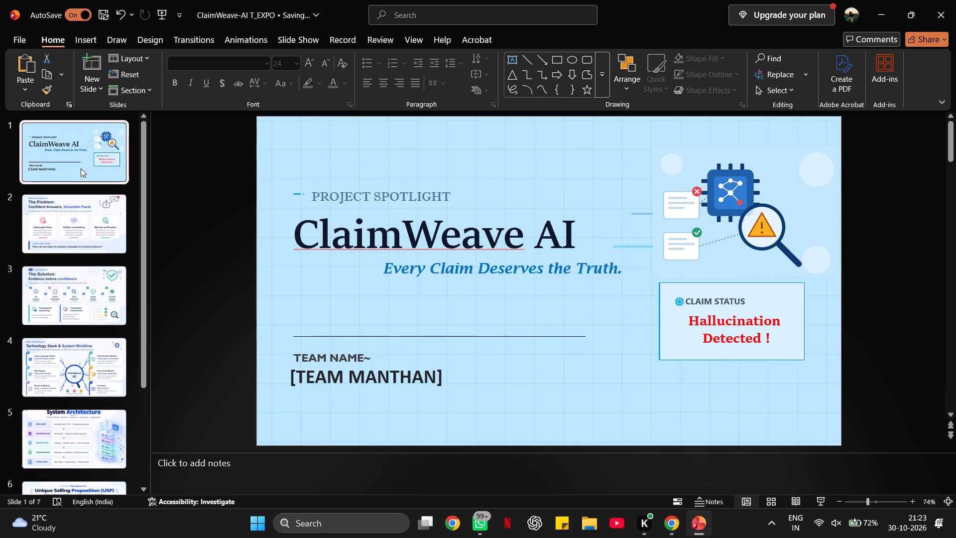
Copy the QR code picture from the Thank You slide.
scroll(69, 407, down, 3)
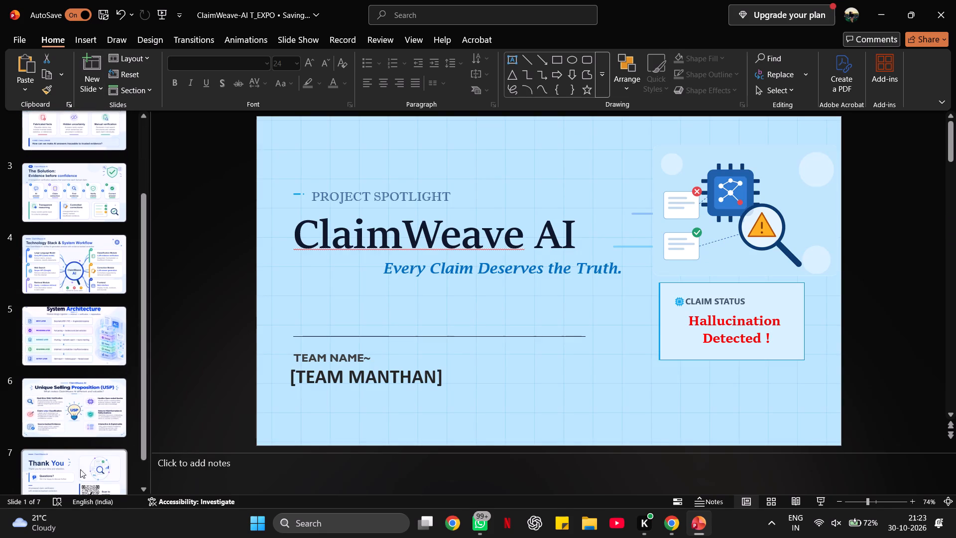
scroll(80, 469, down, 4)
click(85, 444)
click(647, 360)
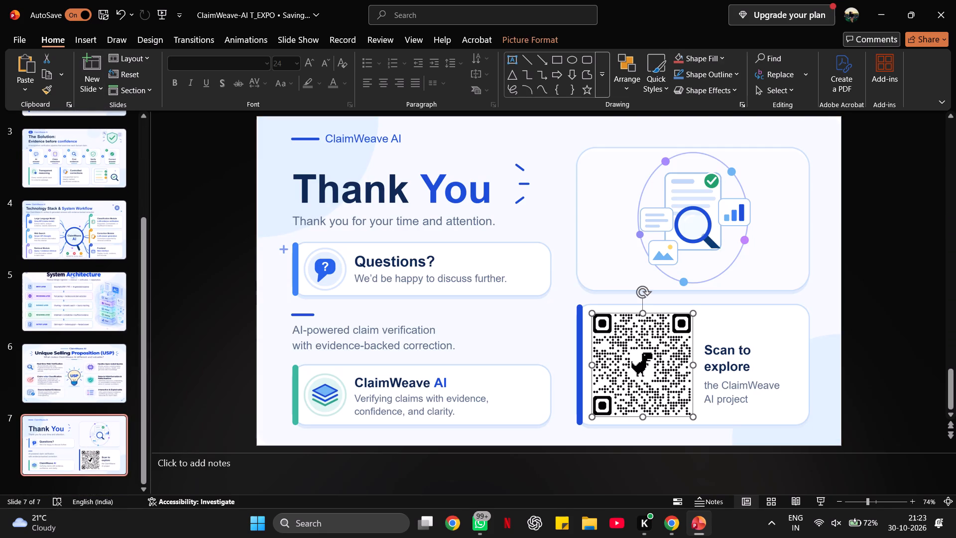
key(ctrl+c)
Undo the last enlargement of the QR code picture on the Thank You slide.
ctrl+scroll(196, 240, up, 4)
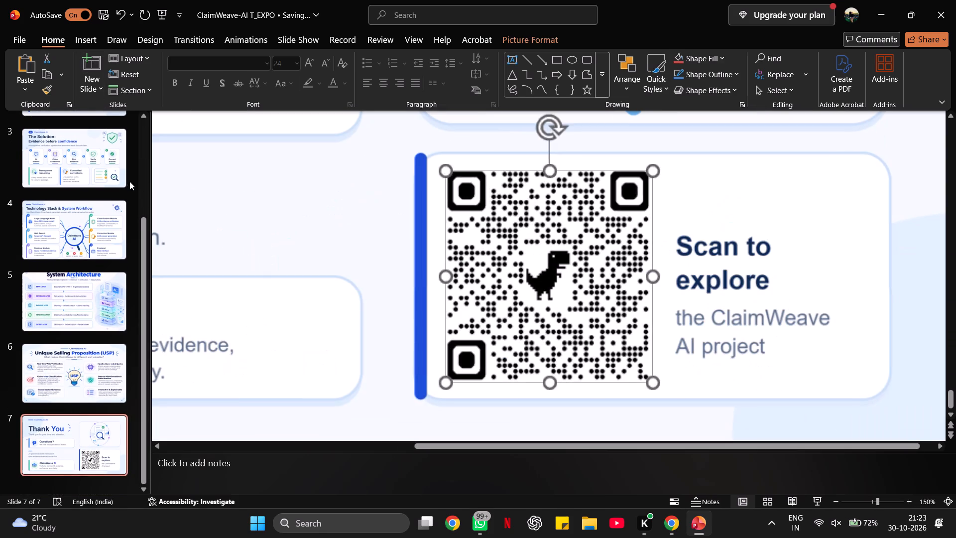
key(ctrl+z)
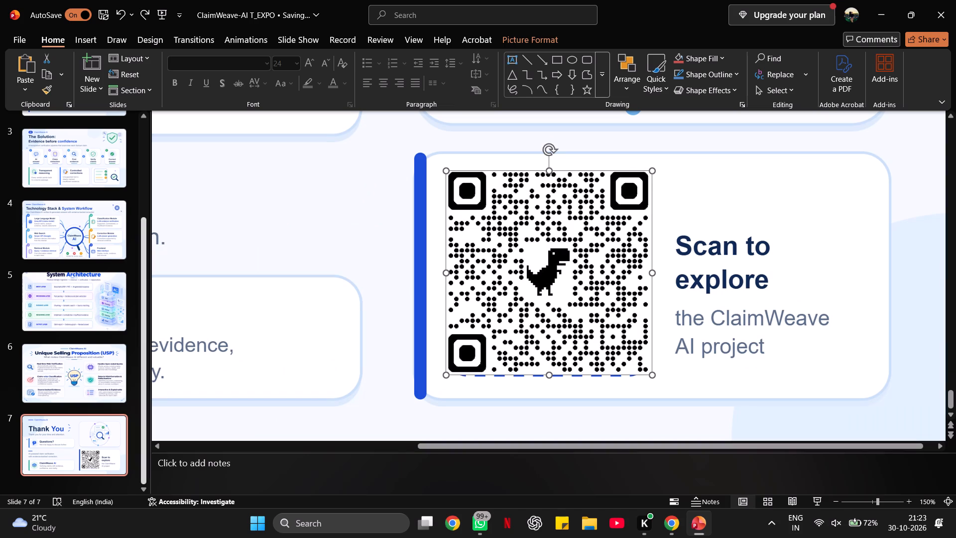
Review the Thank You, USP, System Architecture and Technology Stack slides, fitting the whole slide in view.
click(90, 448)
click(97, 349)
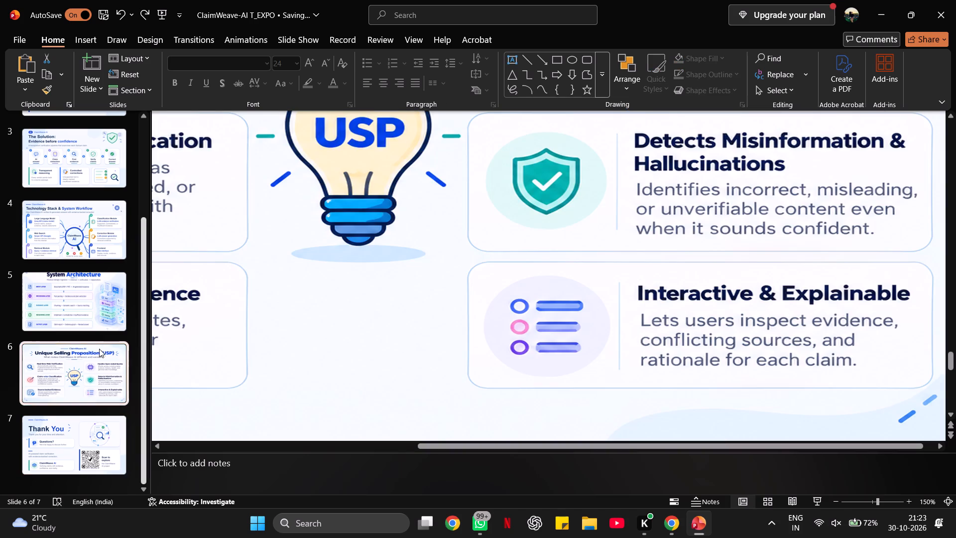
click(79, 449)
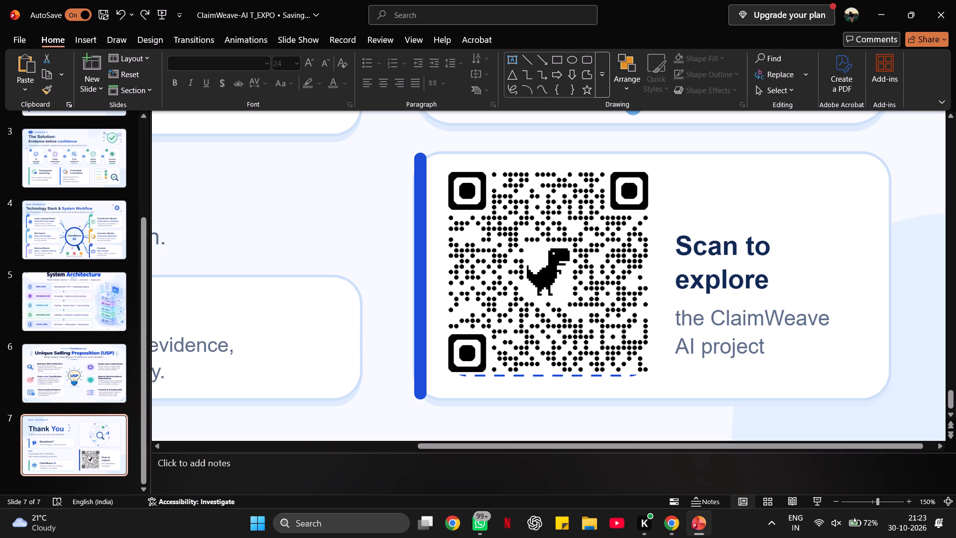
click(870, 503)
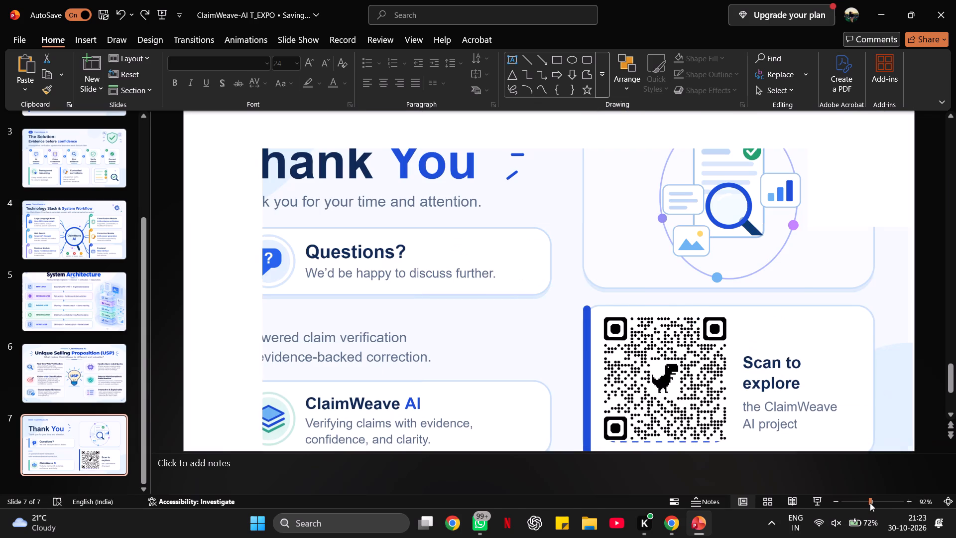
click(855, 501)
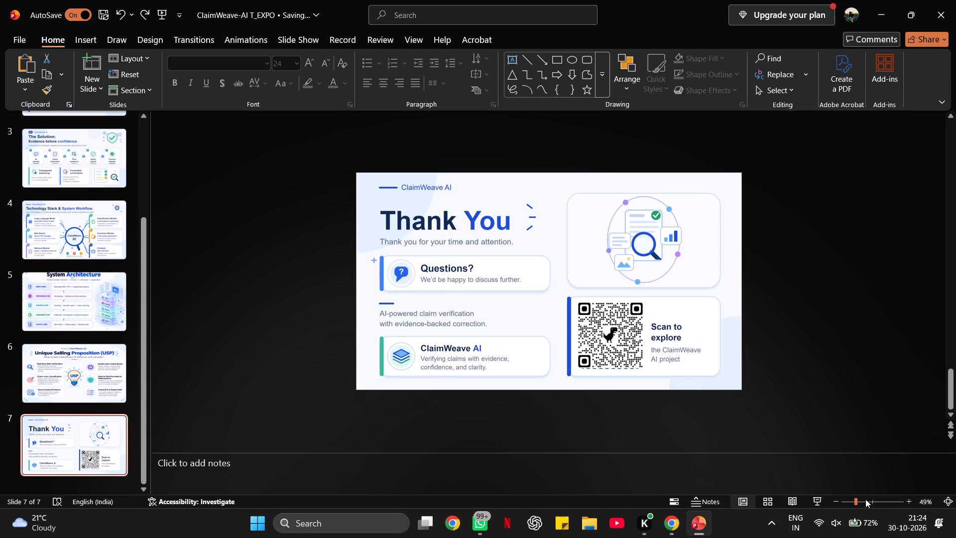
click(865, 499)
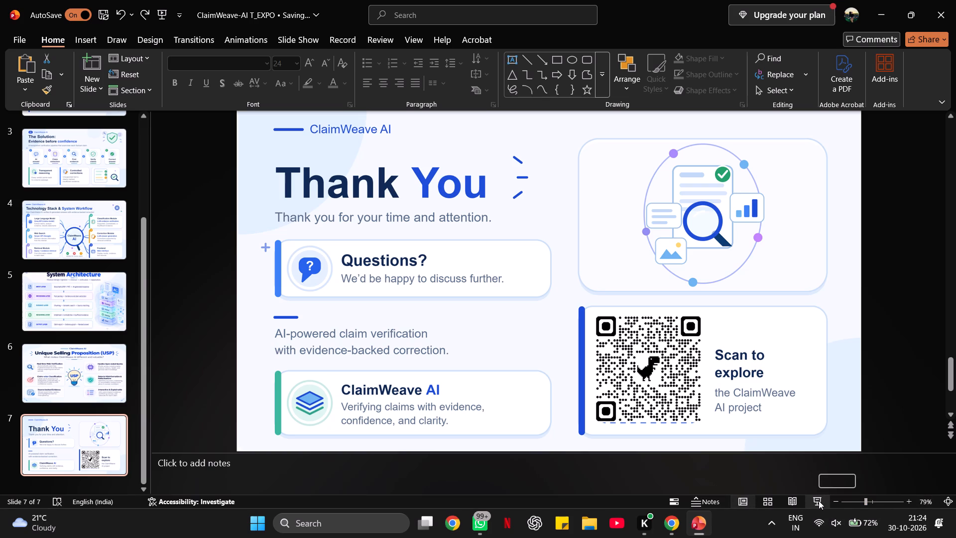
key(Right)
key(Right)
click(869, 502)
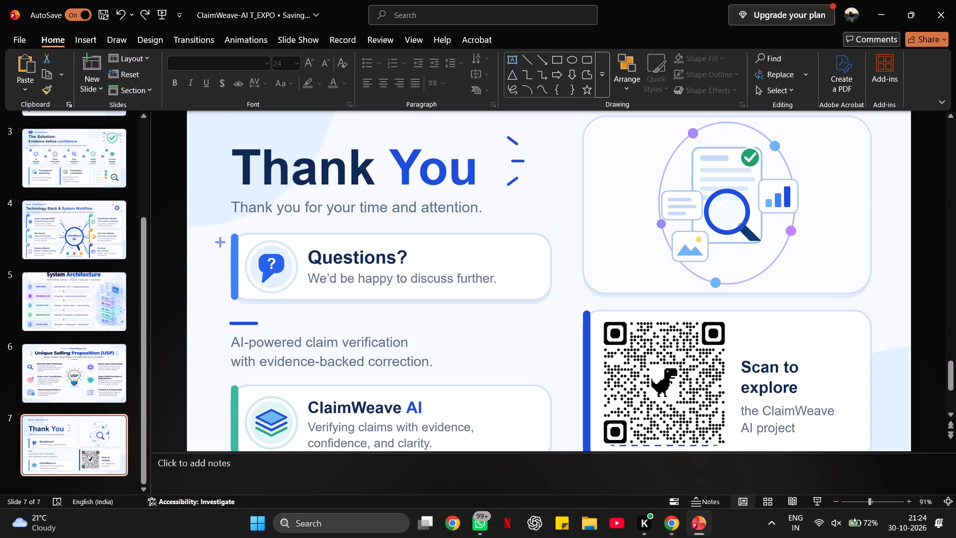
click(67, 307)
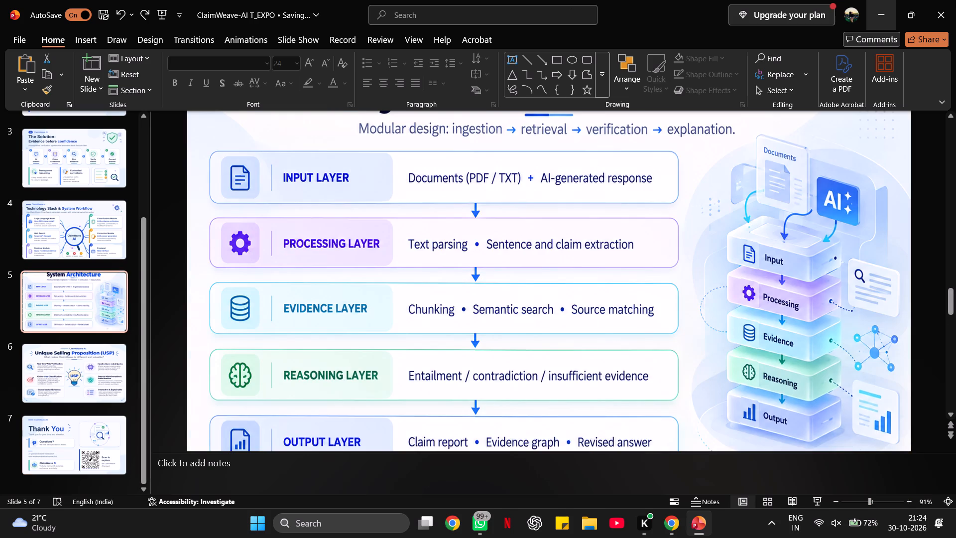
click(866, 502)
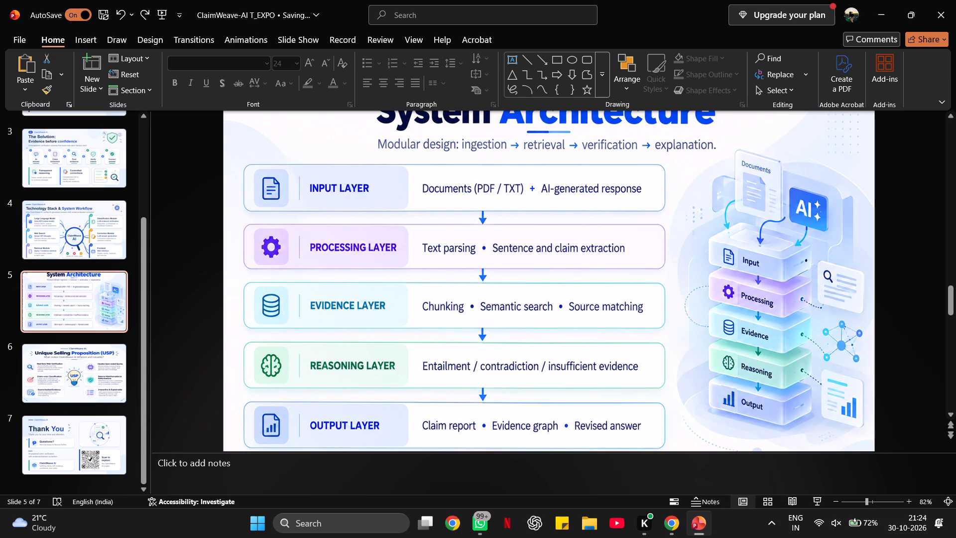
click(862, 502)
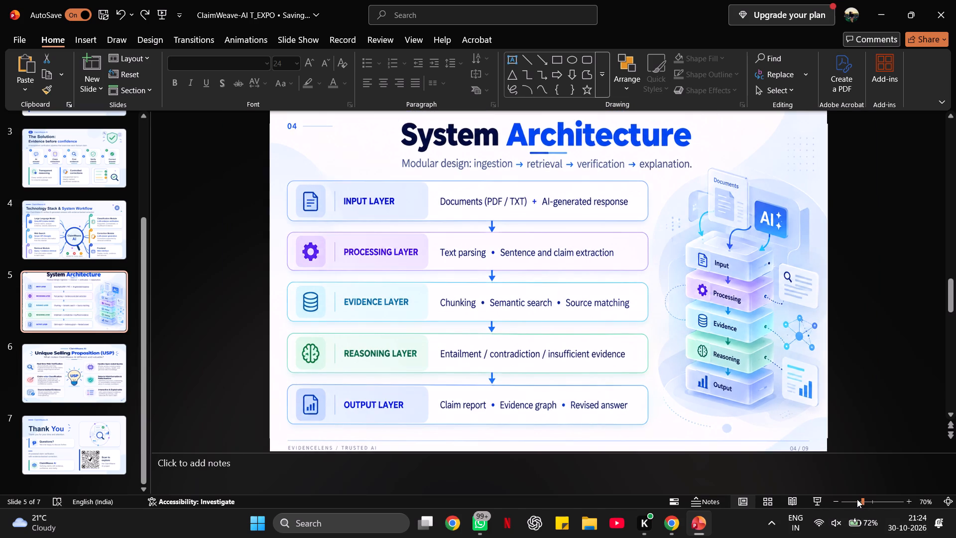
scroll(135, 257, up, 2)
click(87, 280)
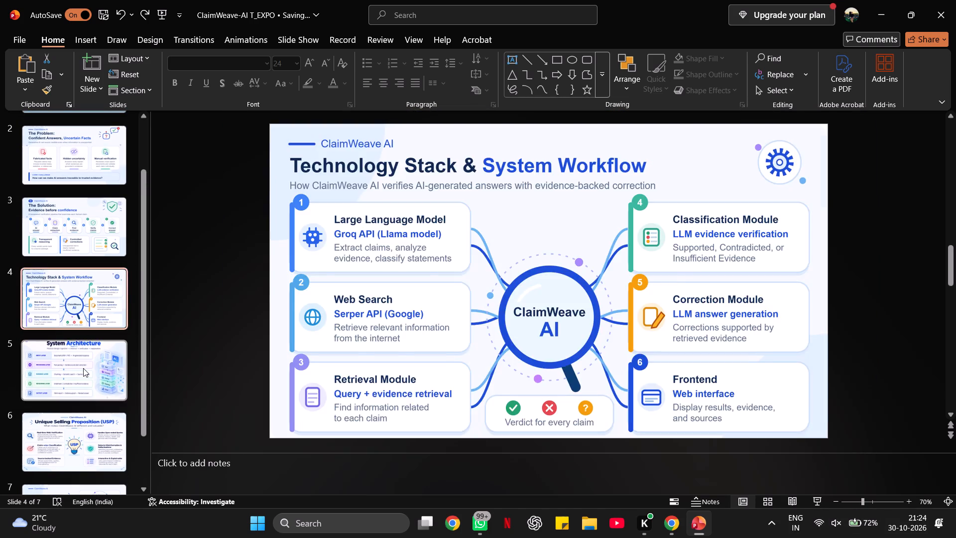
click(83, 368)
scroll(82, 367, down, 3)
click(85, 457)
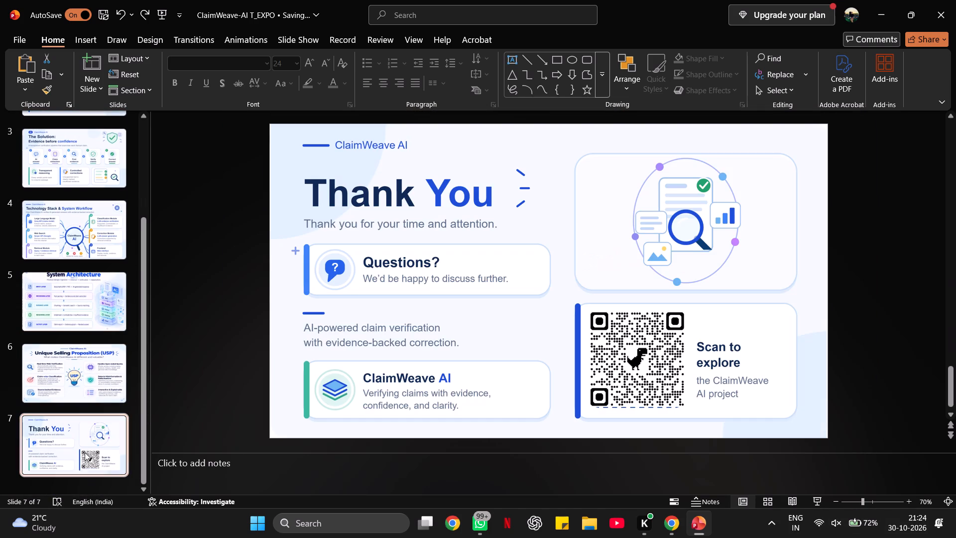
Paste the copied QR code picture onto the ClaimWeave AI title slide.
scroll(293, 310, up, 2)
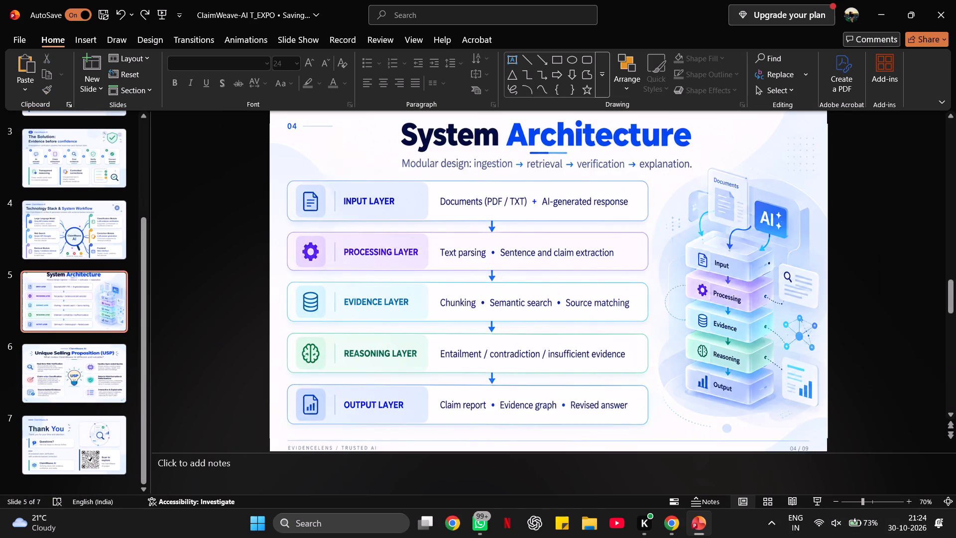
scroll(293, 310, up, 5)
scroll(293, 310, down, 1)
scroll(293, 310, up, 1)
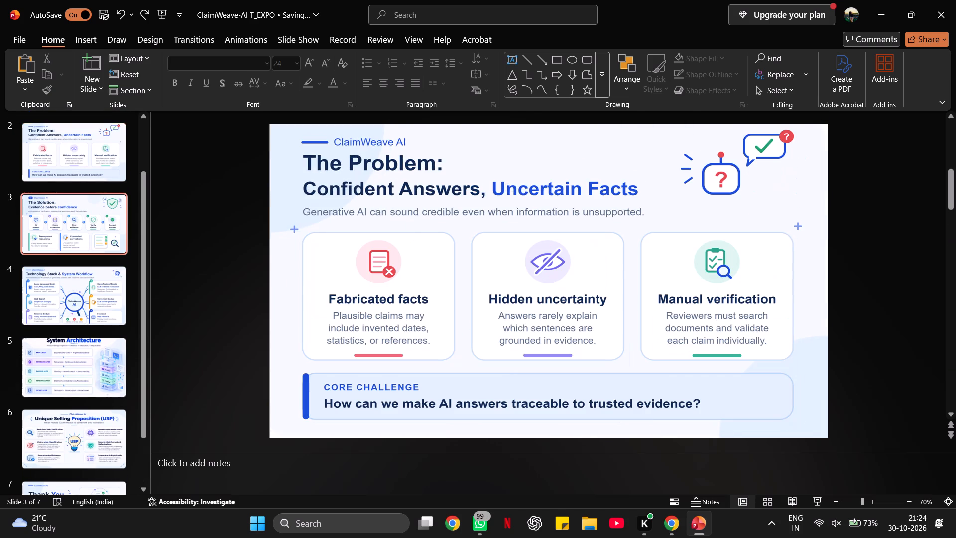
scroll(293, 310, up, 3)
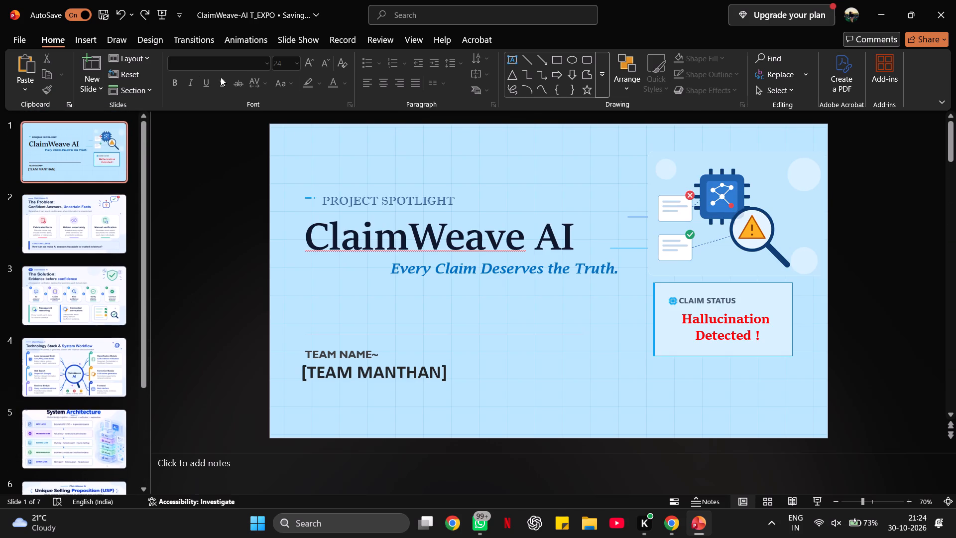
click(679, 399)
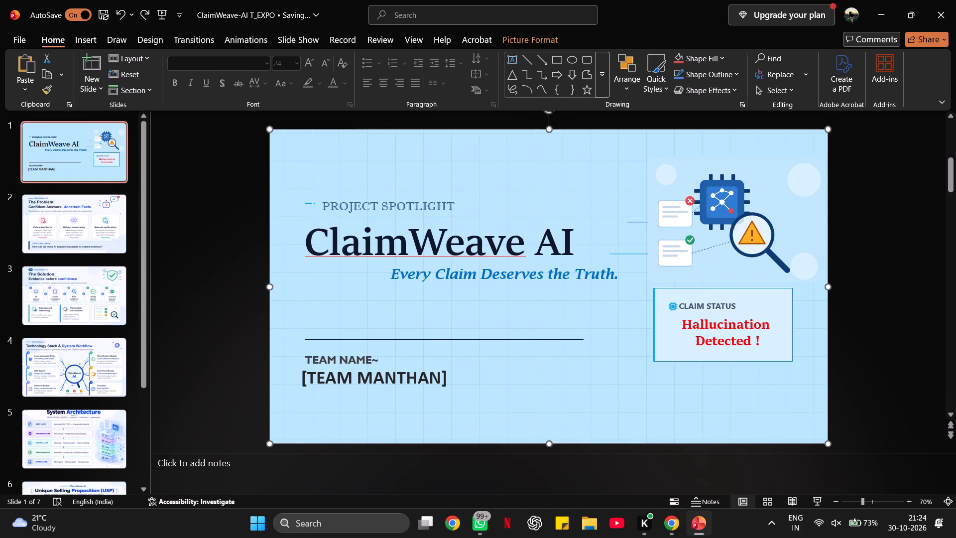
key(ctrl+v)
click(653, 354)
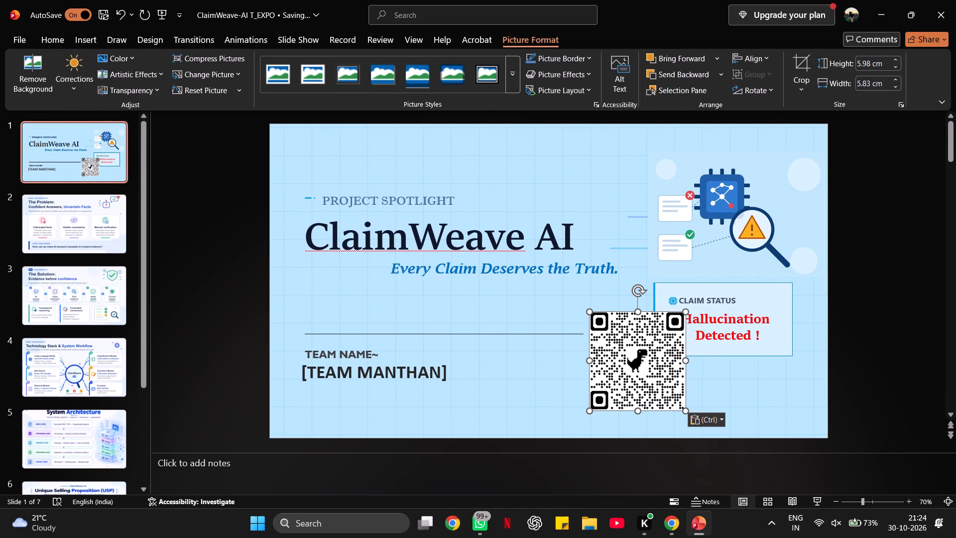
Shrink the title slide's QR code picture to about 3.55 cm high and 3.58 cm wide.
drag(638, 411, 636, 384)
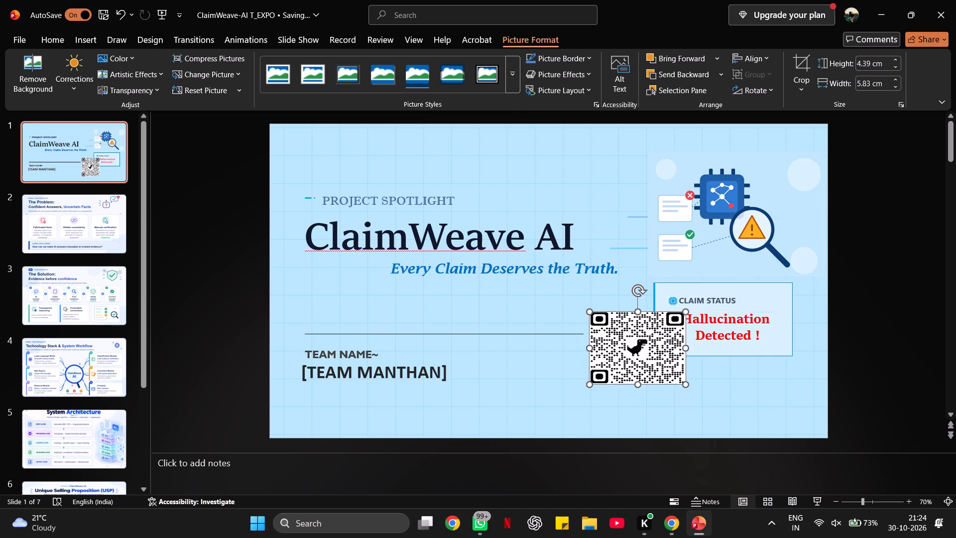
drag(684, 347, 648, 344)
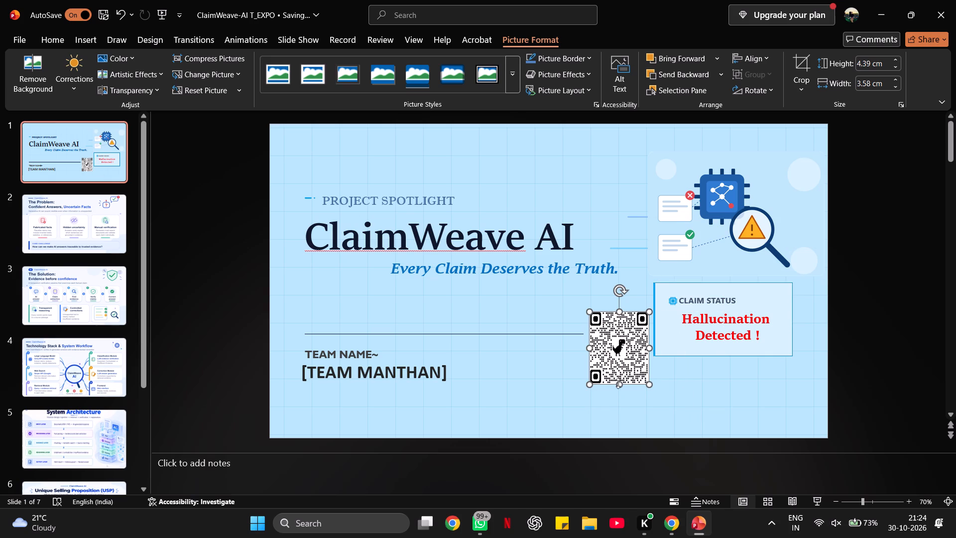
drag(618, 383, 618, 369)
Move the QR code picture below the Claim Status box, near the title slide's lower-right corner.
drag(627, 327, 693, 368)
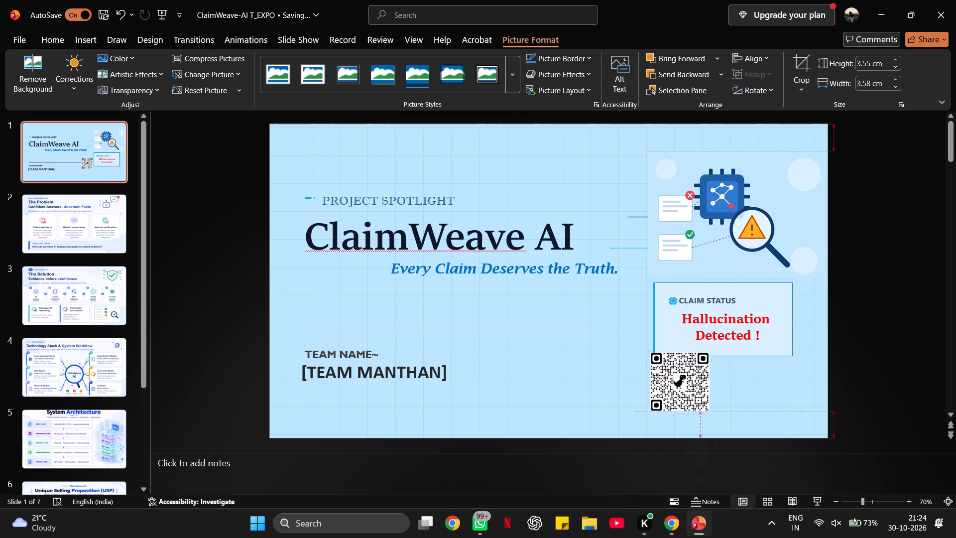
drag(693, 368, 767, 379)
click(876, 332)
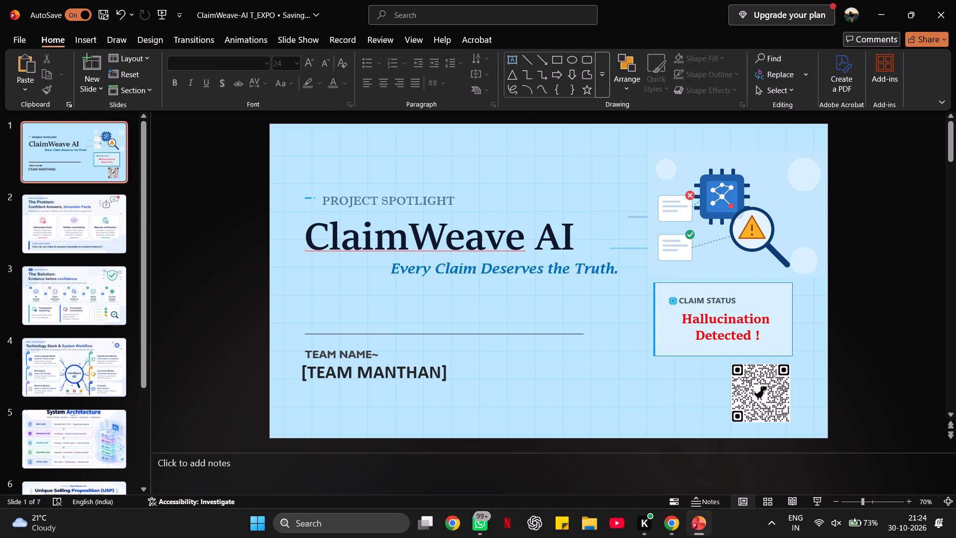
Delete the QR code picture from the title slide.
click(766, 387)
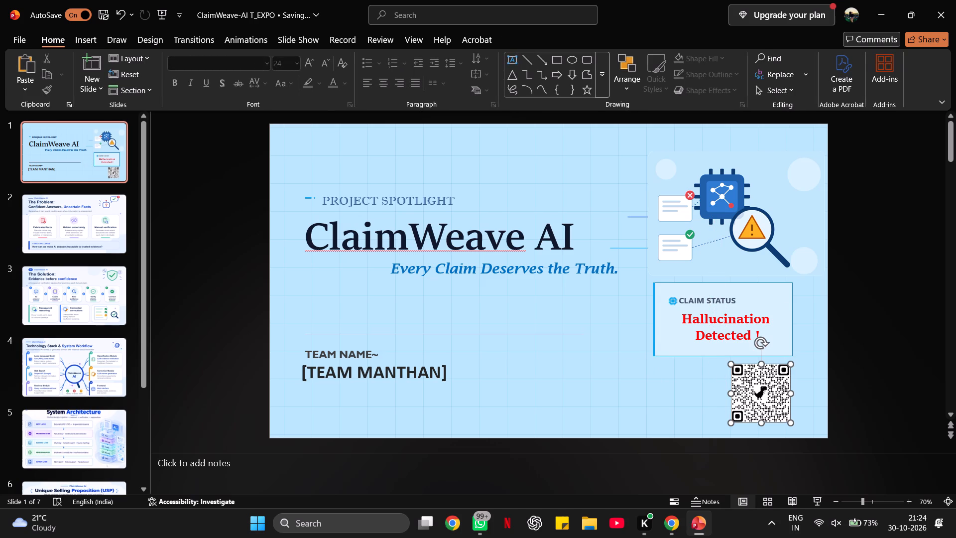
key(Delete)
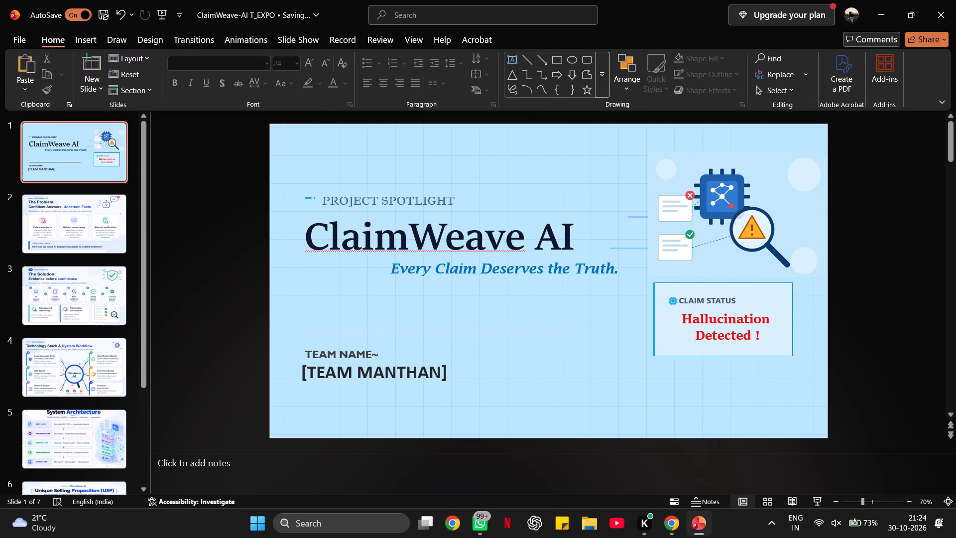
Save the presentation, continuing without the Inter and Space Grotesk fonts.
key(ctrl+s)
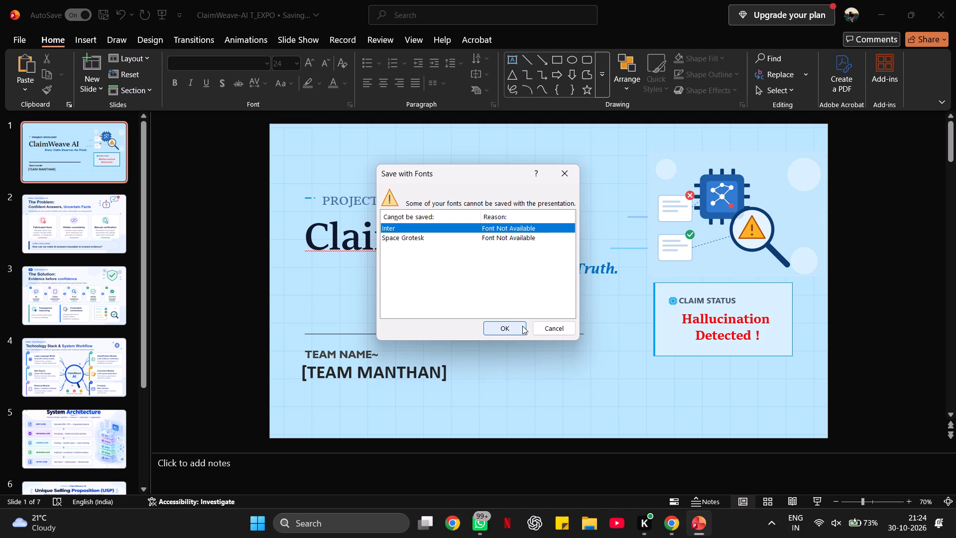
click(522, 326)
key(ctrl+s)
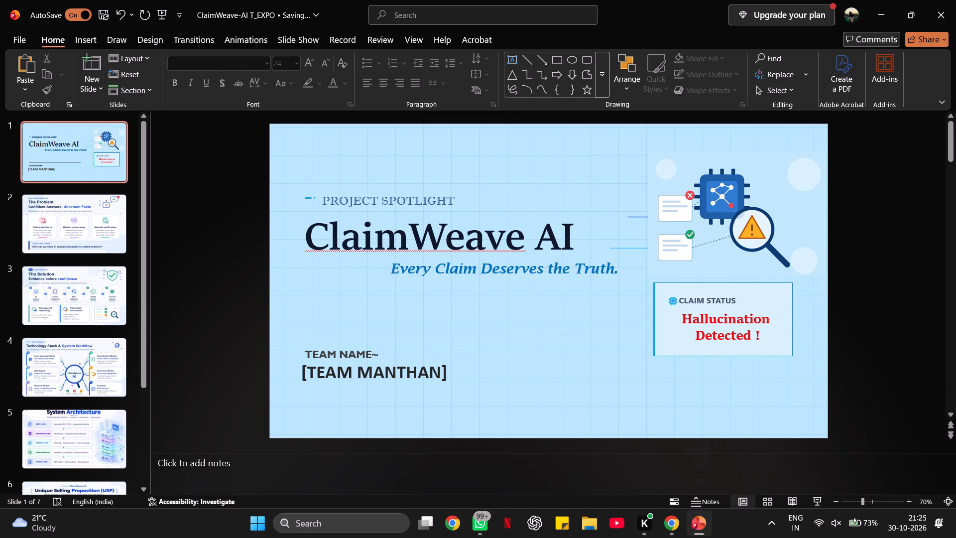
Check the presentation's file name and save location.
click(301, 19)
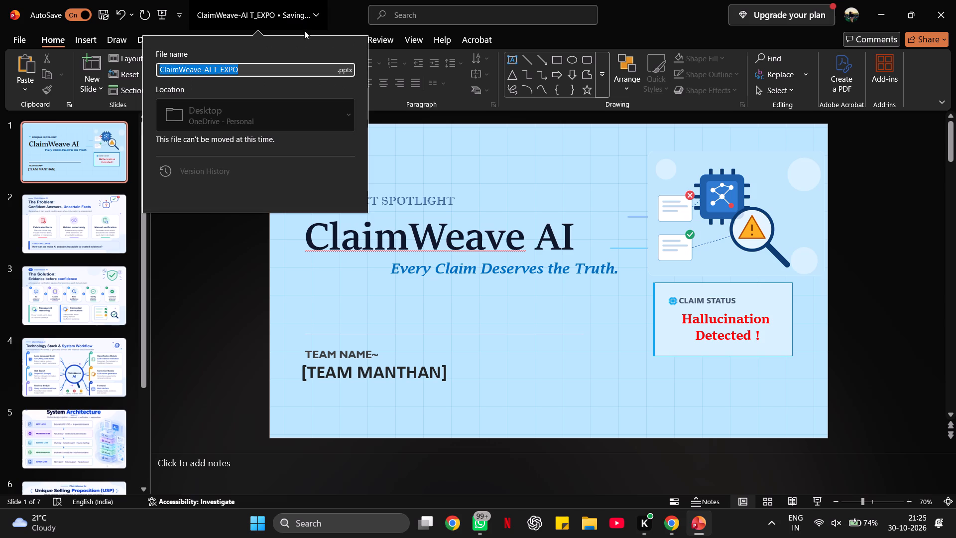
click(221, 243)
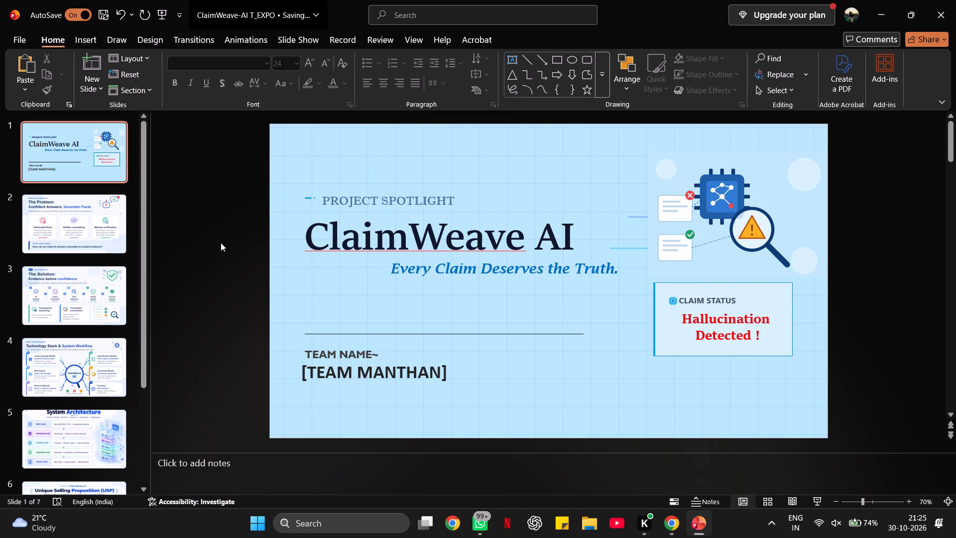
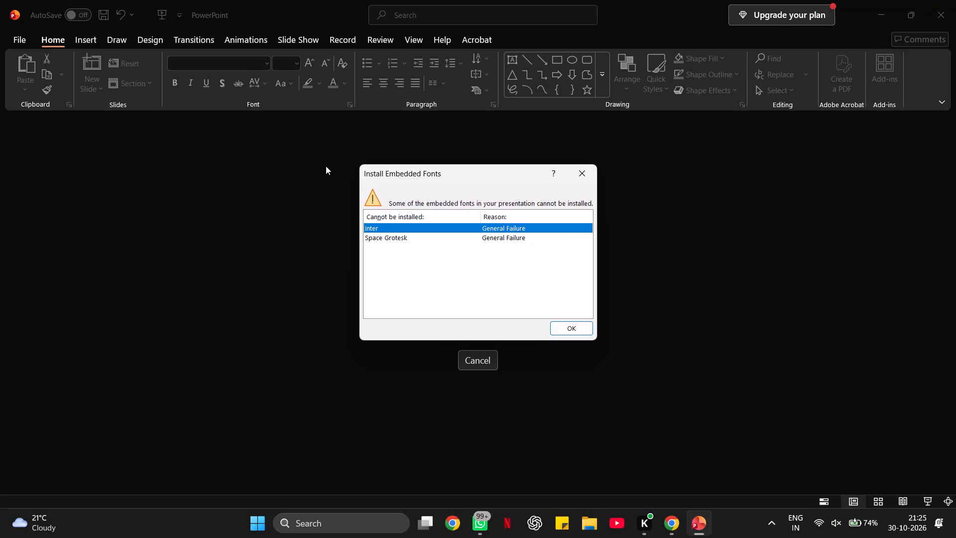
Finish opening the ClaimWeave-AI T_EXPO presentation without installing the embedded Inter and Space Grotesk fonts.
click(560, 331)
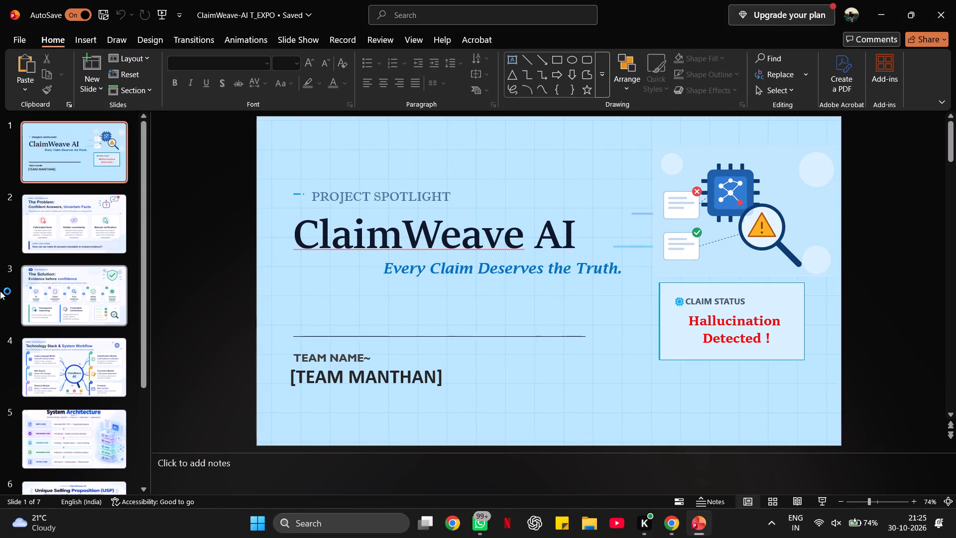
Check the closing Thank You slide with the project QR code.
scroll(67, 403, down, 6)
click(65, 430)
scroll(69, 258, down, 1)
Review all seven slides as a full-screen slide show, from the title slide through the Thank You slide, and return to editing.
scroll(69, 257, up, 4)
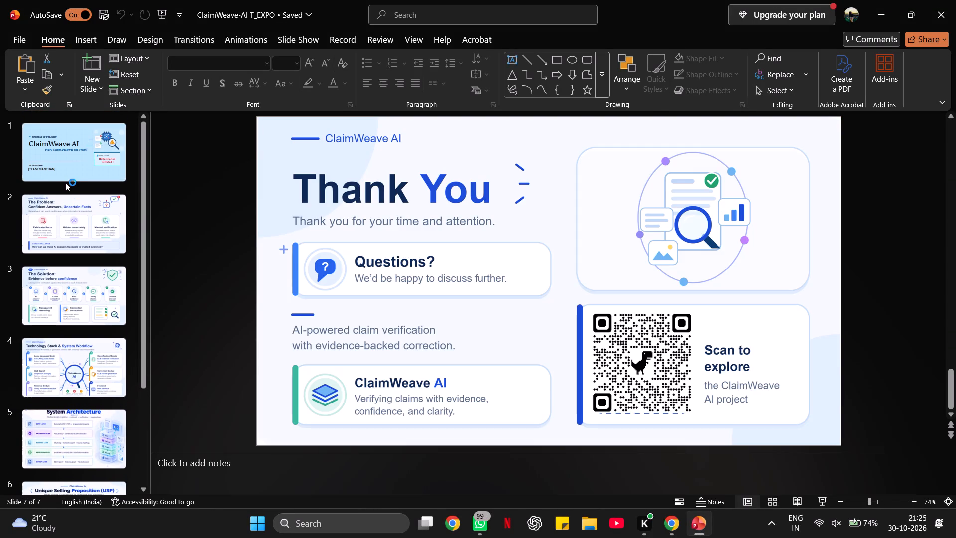
click(65, 182)
click(67, 174)
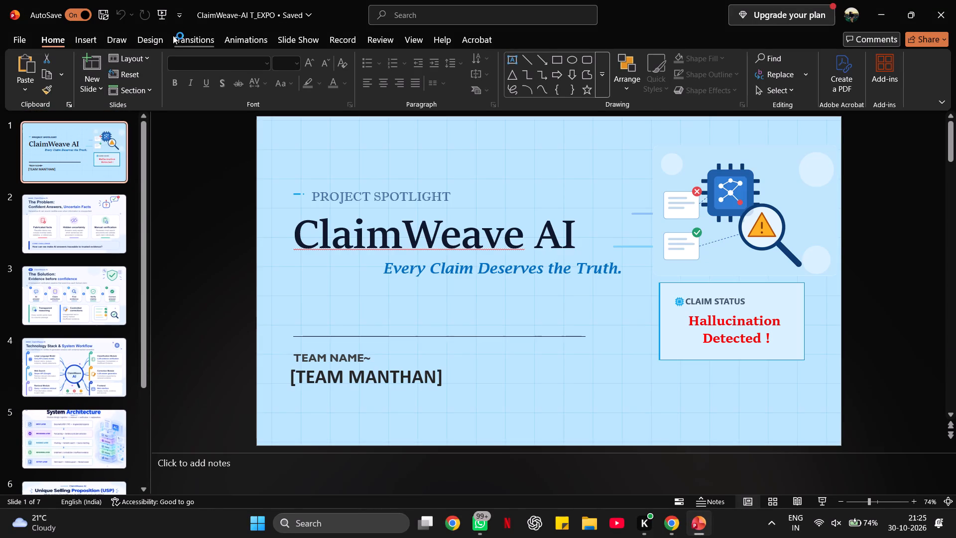
click(818, 498)
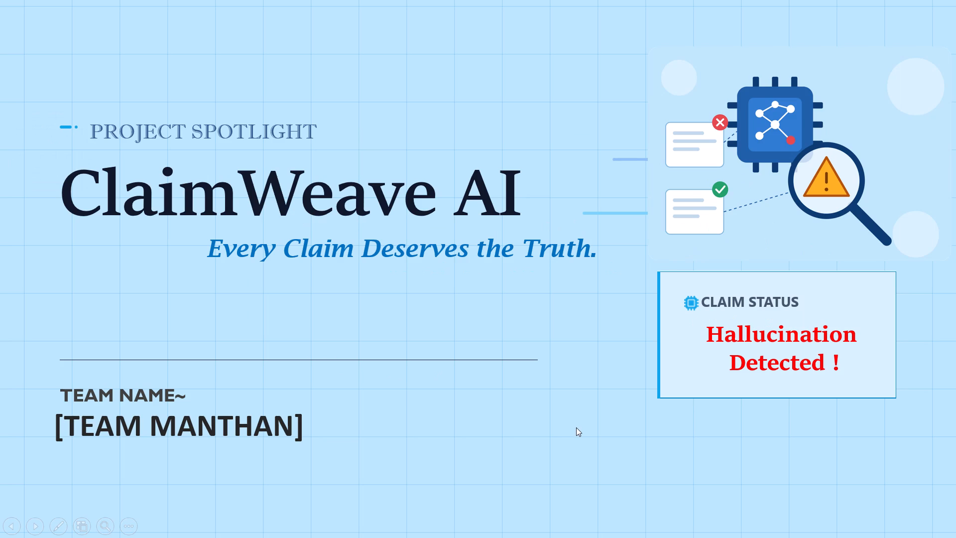
key(Right)
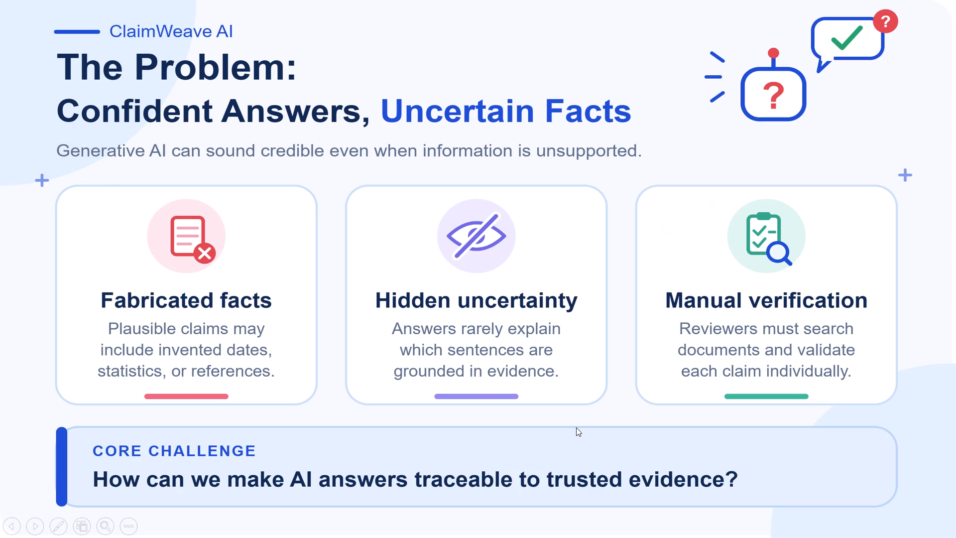
key(space)
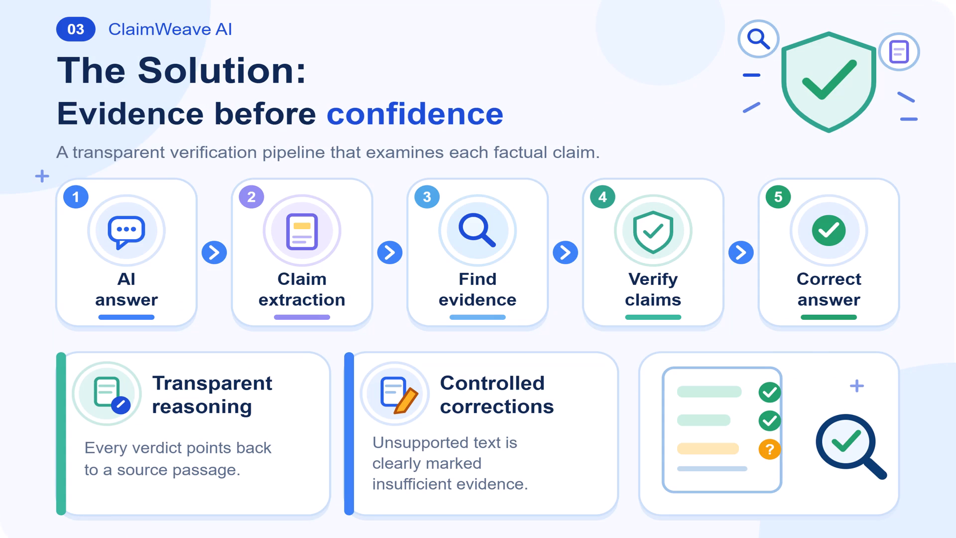
key(space)
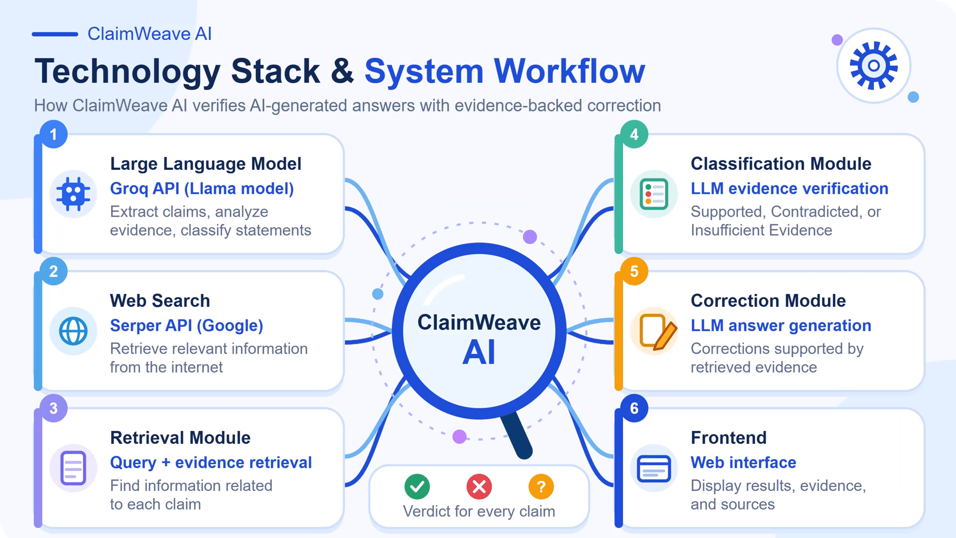
key(space)
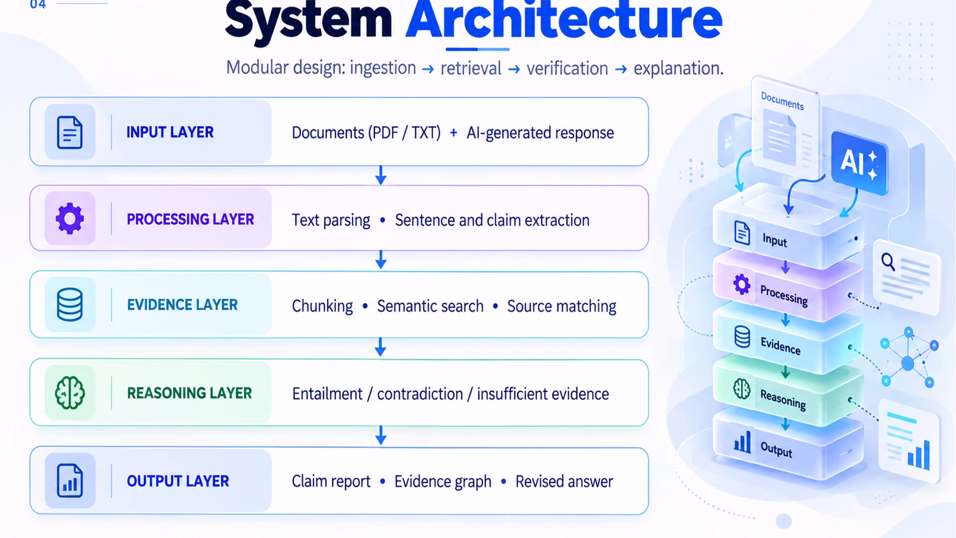
key(space)
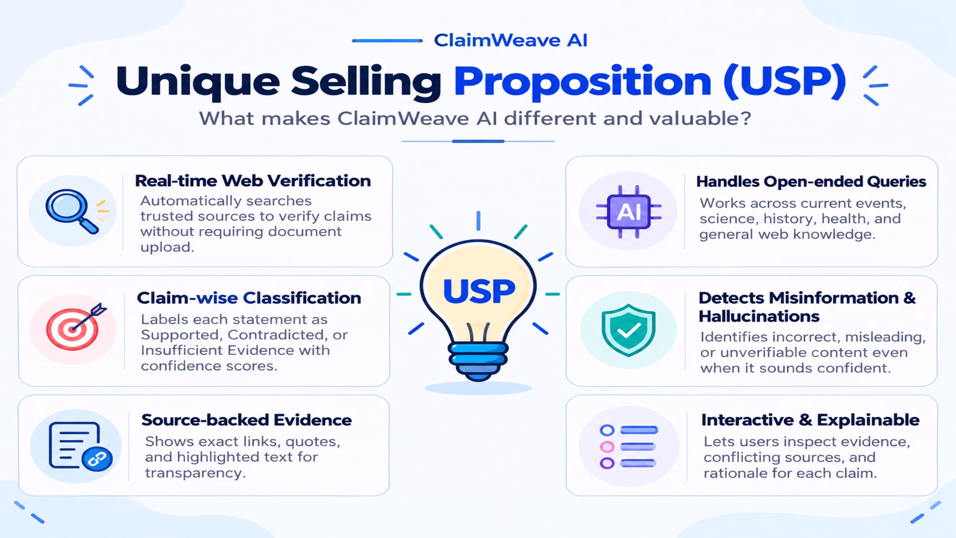
key(space)
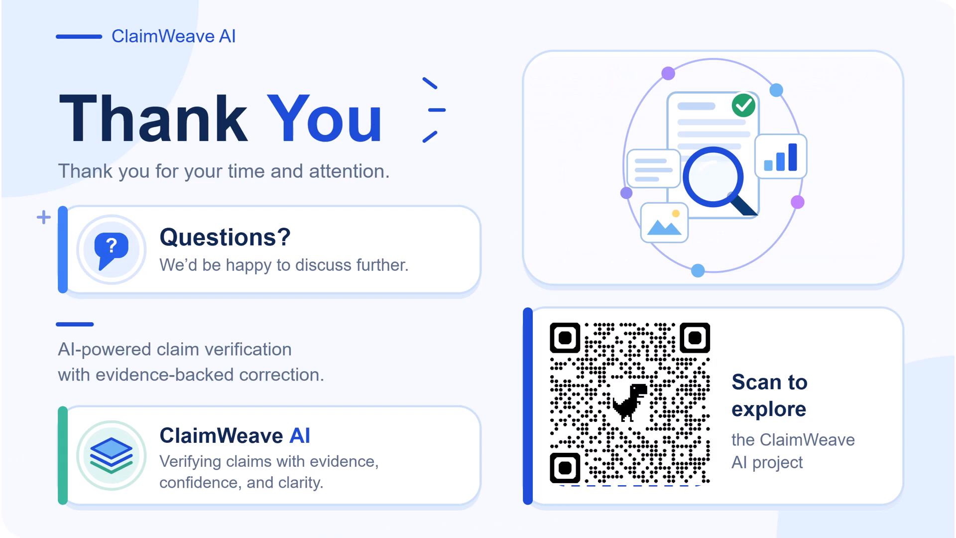
key(space)
key(space)
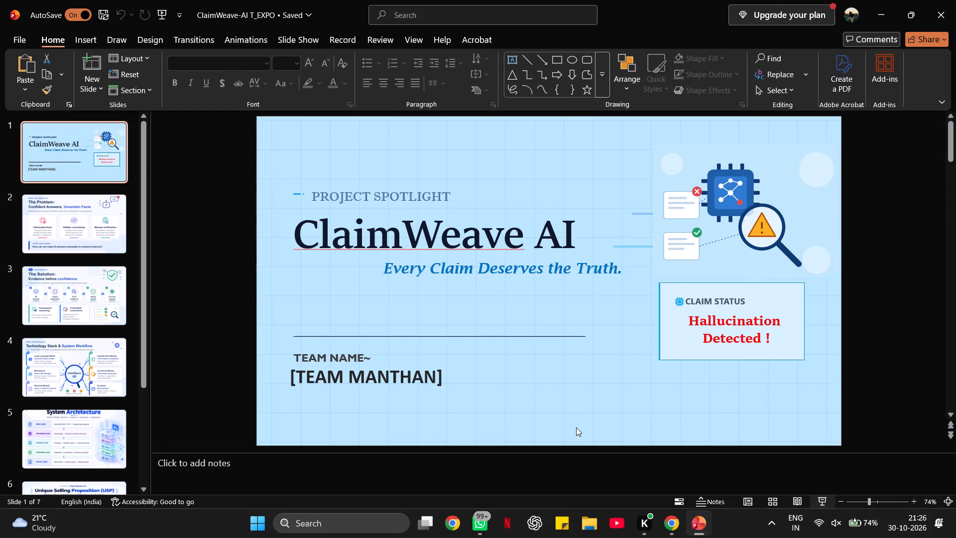